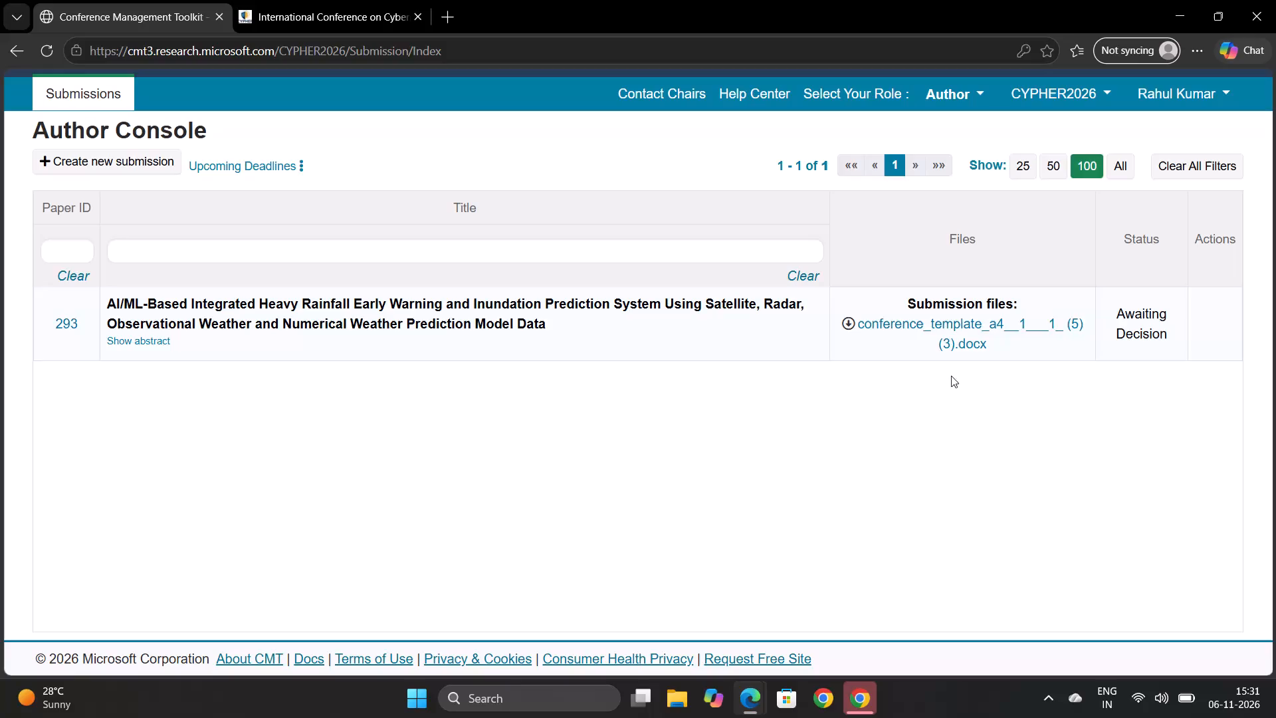
# Choose the Author role and open the submission summary of paper 293.
pyautogui.click(948, 96)
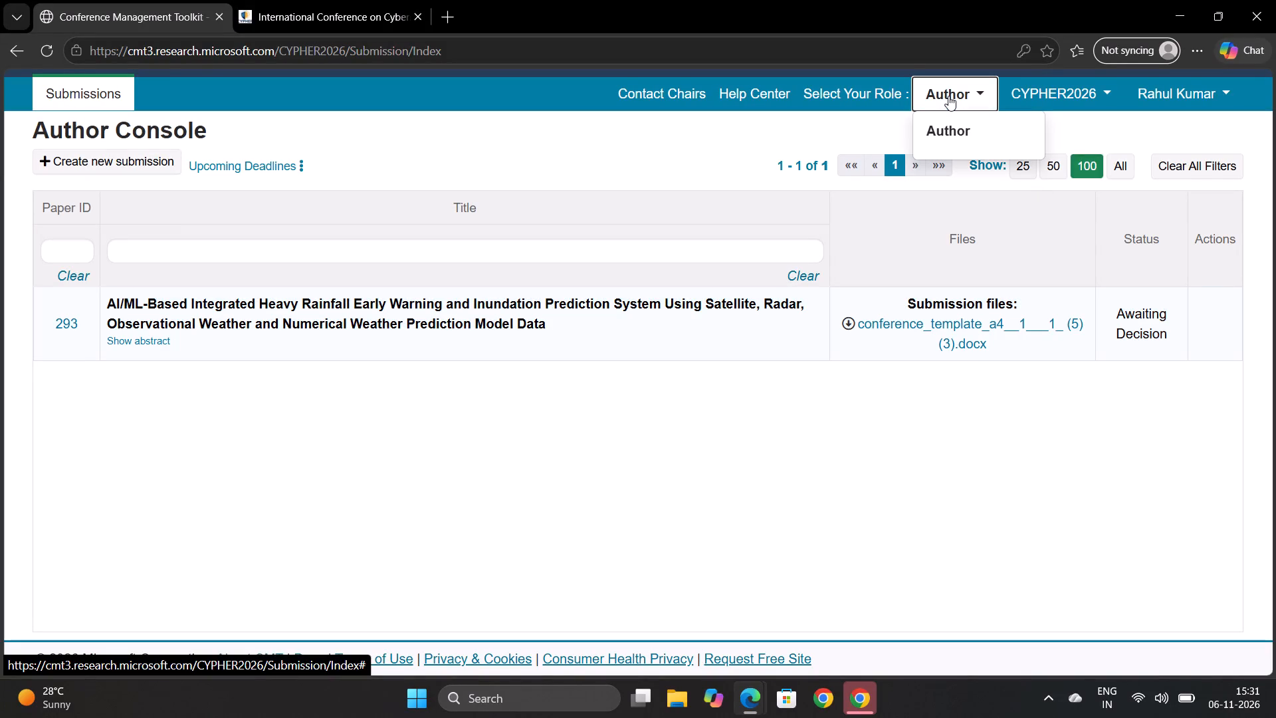
pyautogui.click(951, 130)
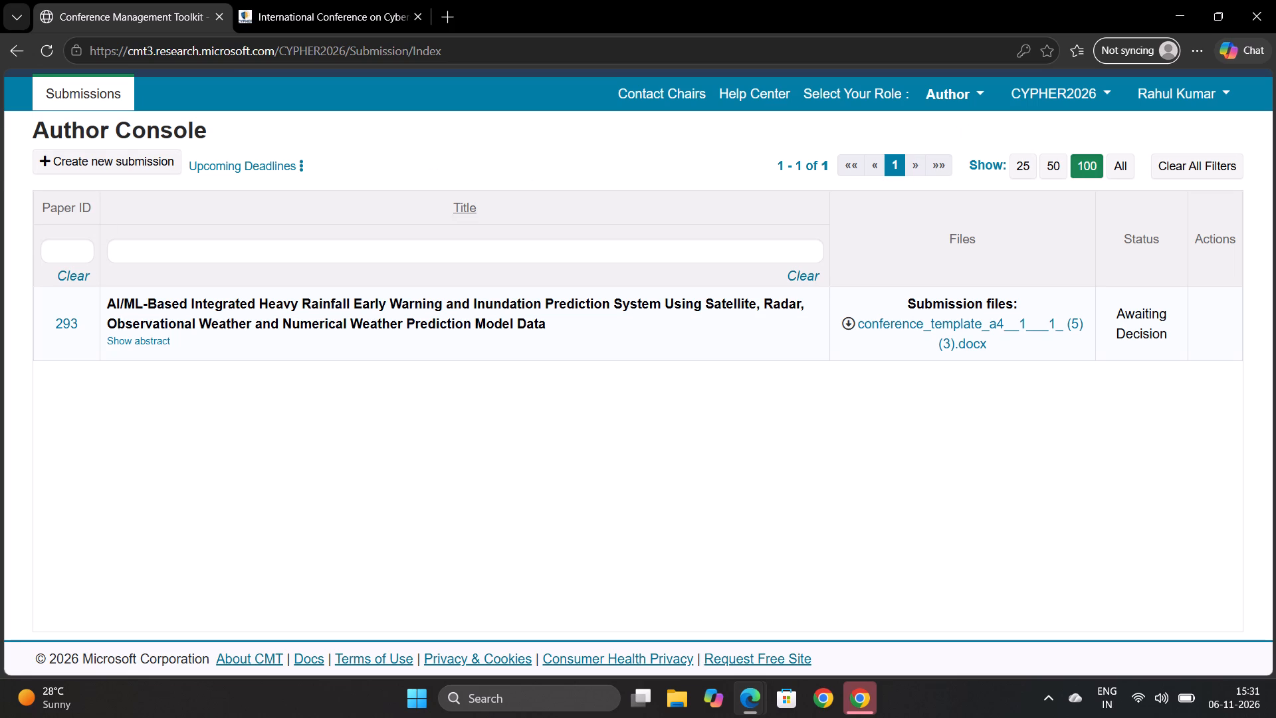
pyautogui.click(60, 317)
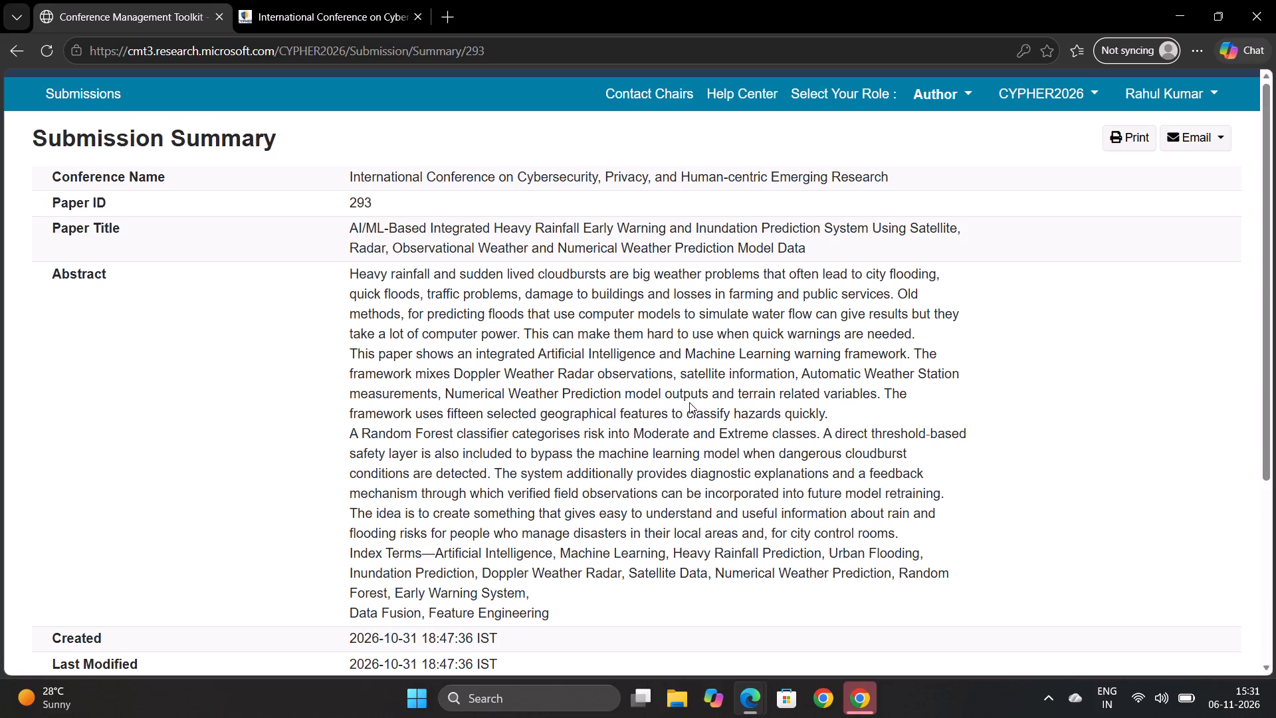
# Examine paper 293's submission summary, including its ID, title, abstract, creation and modification dates, authors and submission file.
pyautogui.scroll(-4, 689, 402)
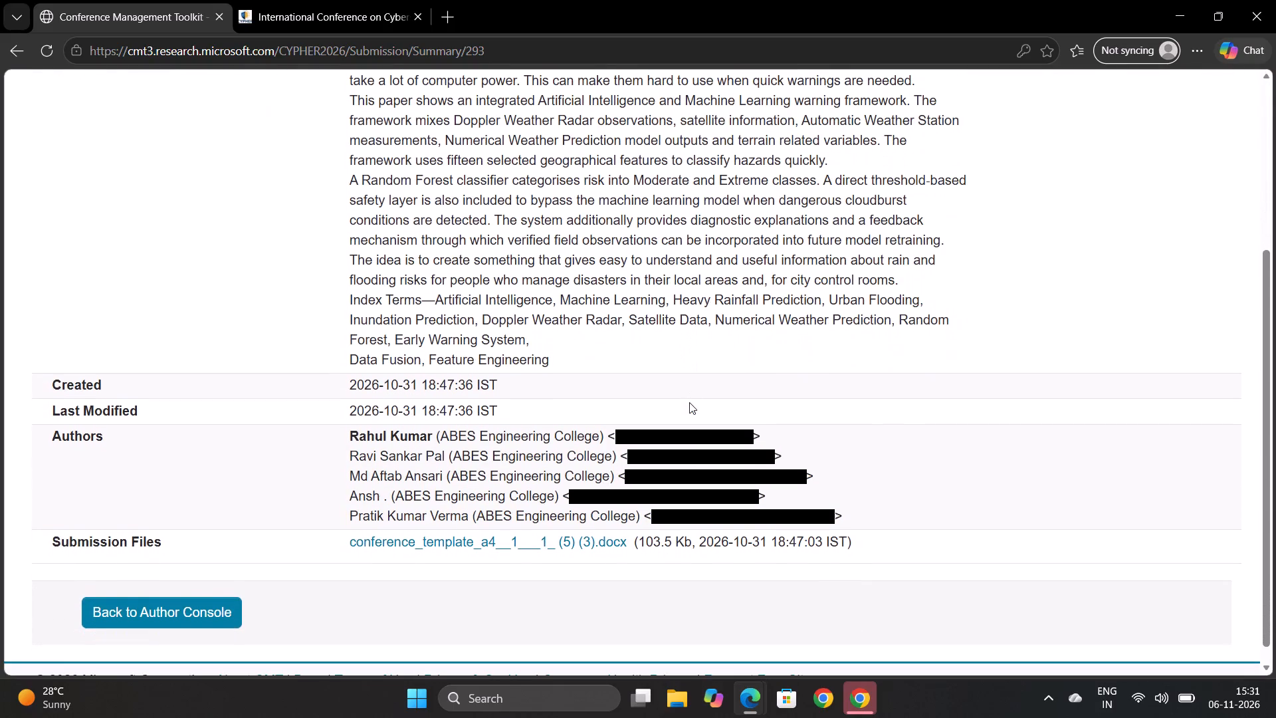
pyautogui.scroll(-3, 689, 402)
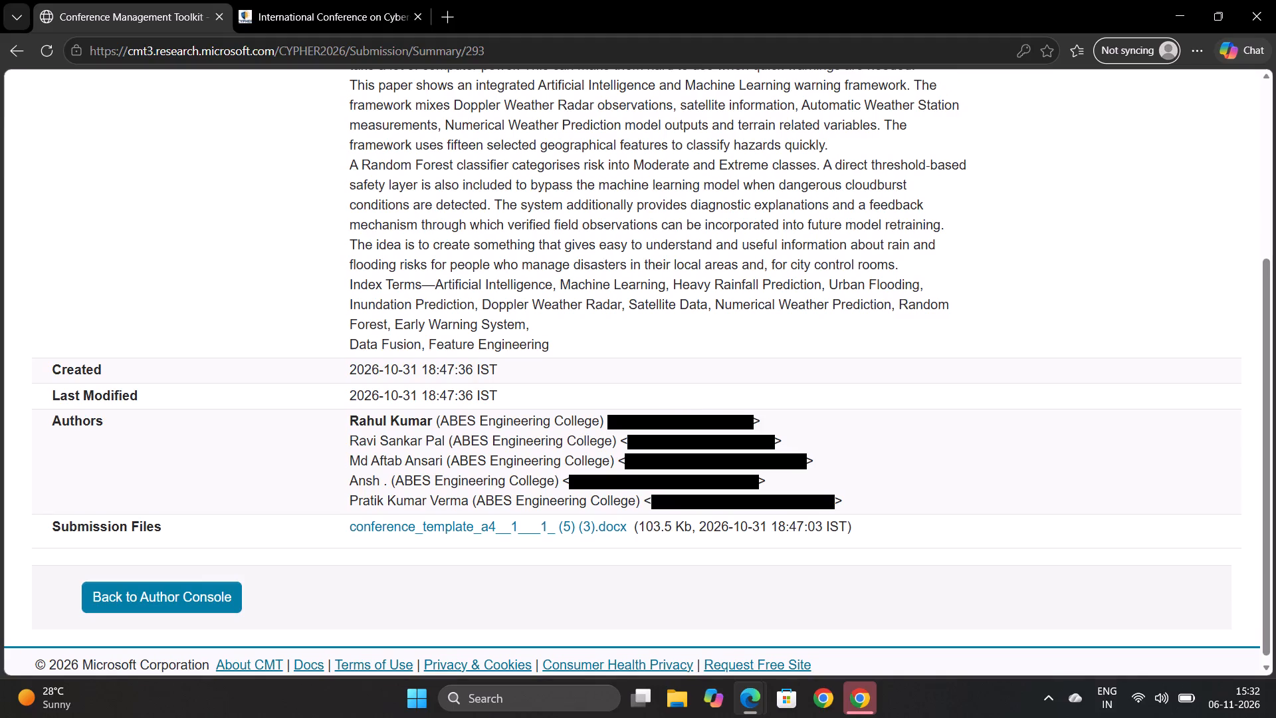
pyautogui.click(385, 446)
pyautogui.scroll(6, 597, 415)
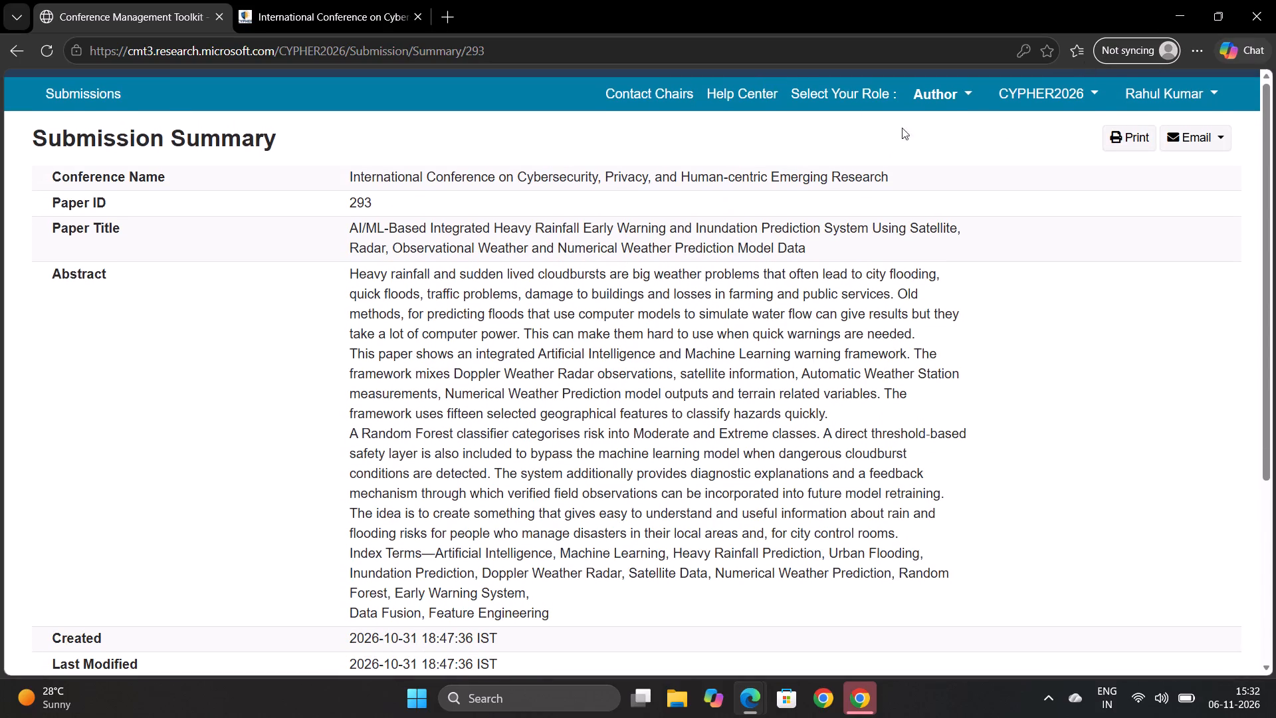
pyautogui.scroll(-5, 984, 275)
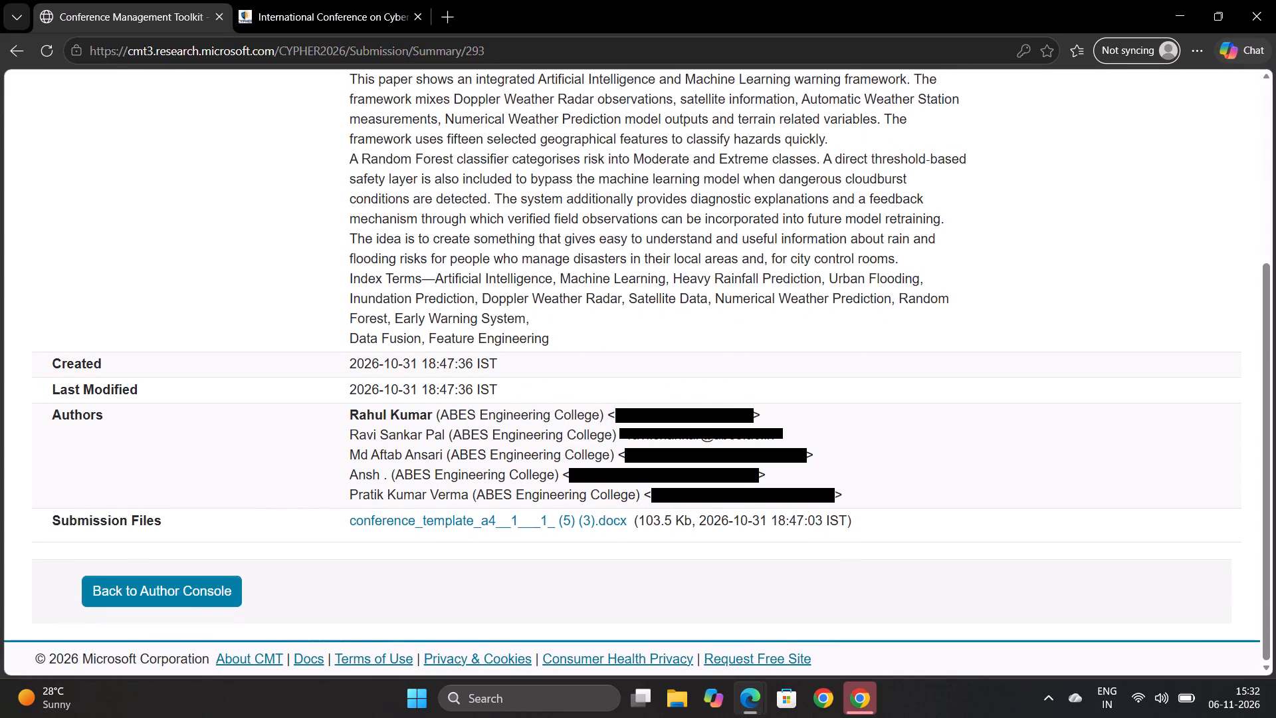
pyautogui.scroll(1, 491, 416)
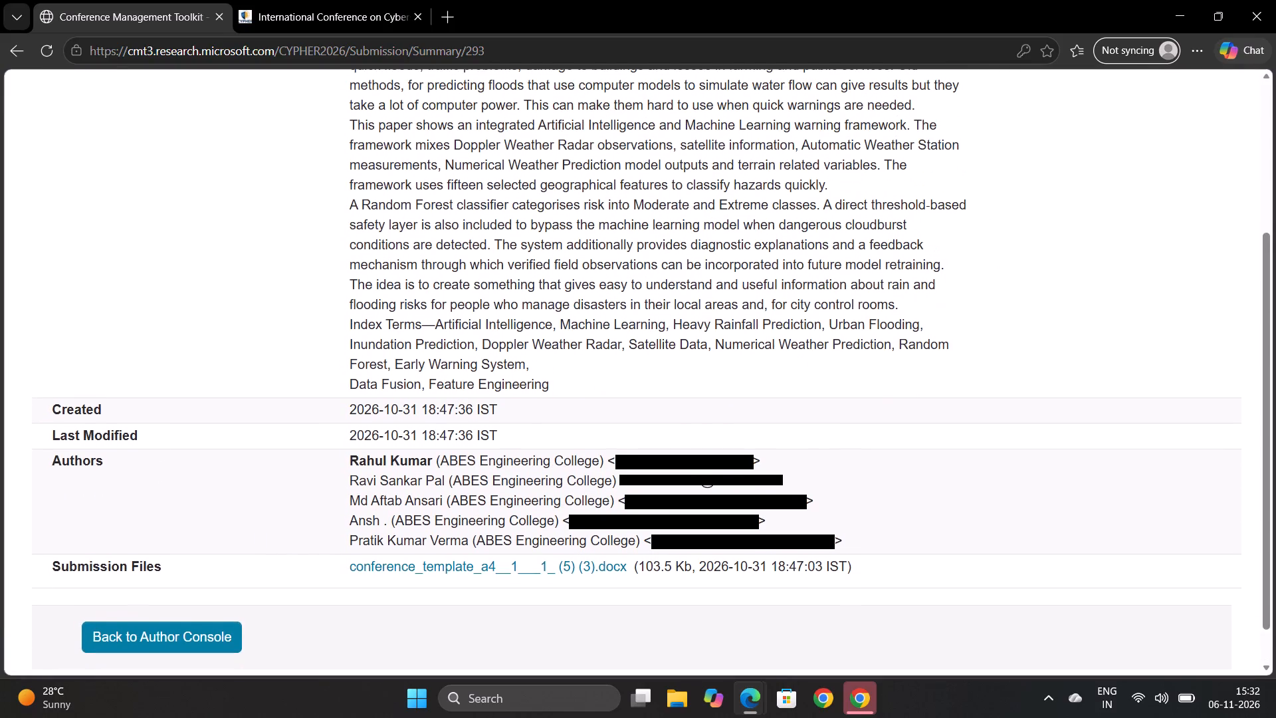
pyautogui.scroll(1, 491, 416)
pyautogui.scroll(6, 172, 418)
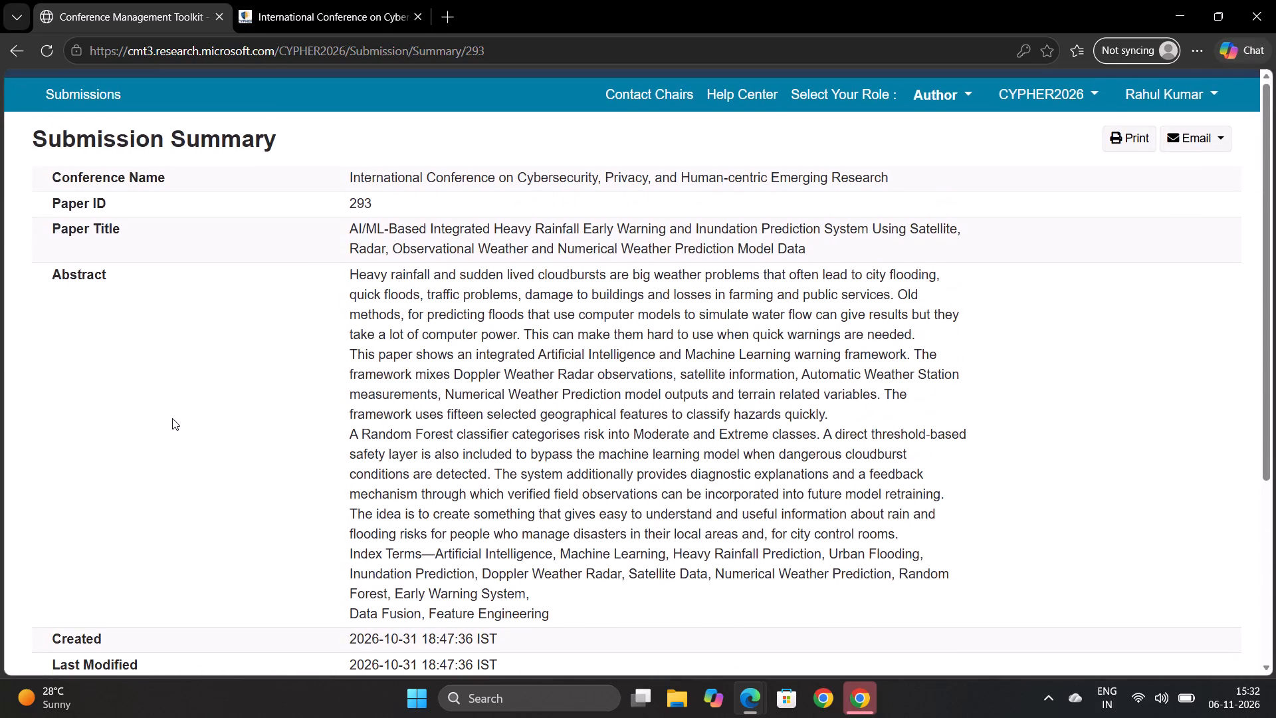
pyautogui.click(77, 202)
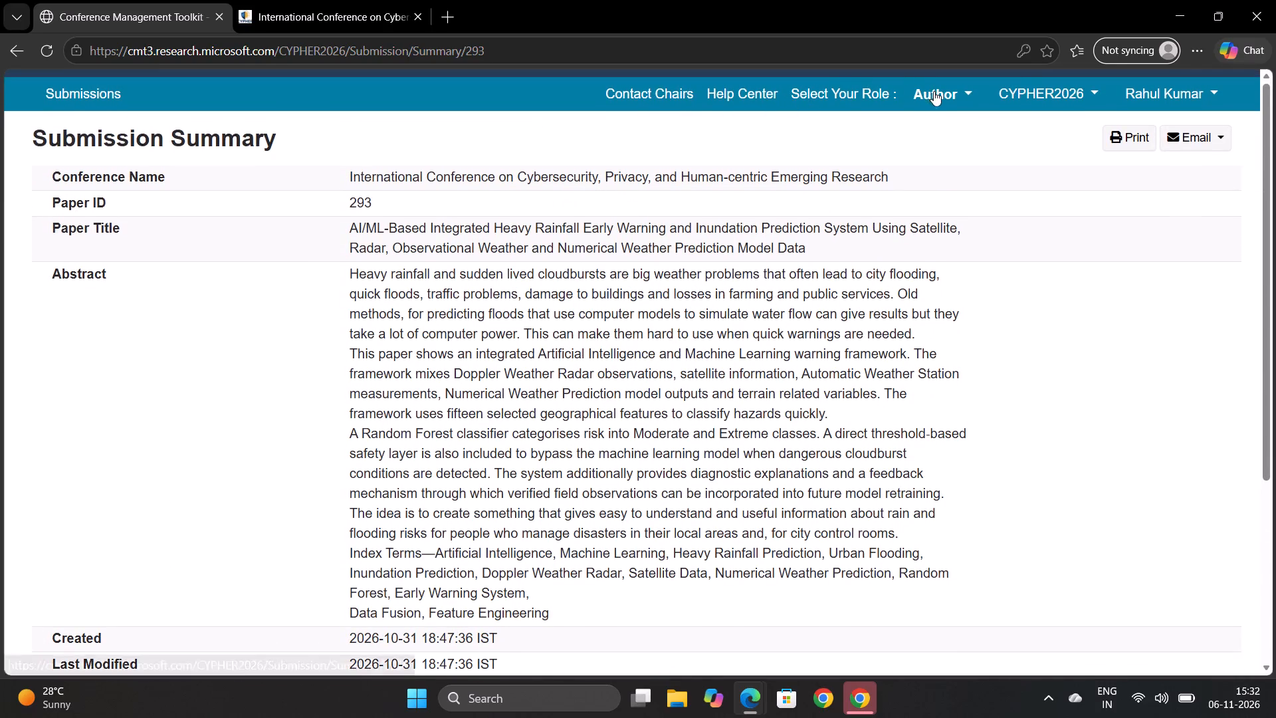
# View the list of conferences available for switching from CYPHER2026, without choosing another one.
pyautogui.click(1033, 86)
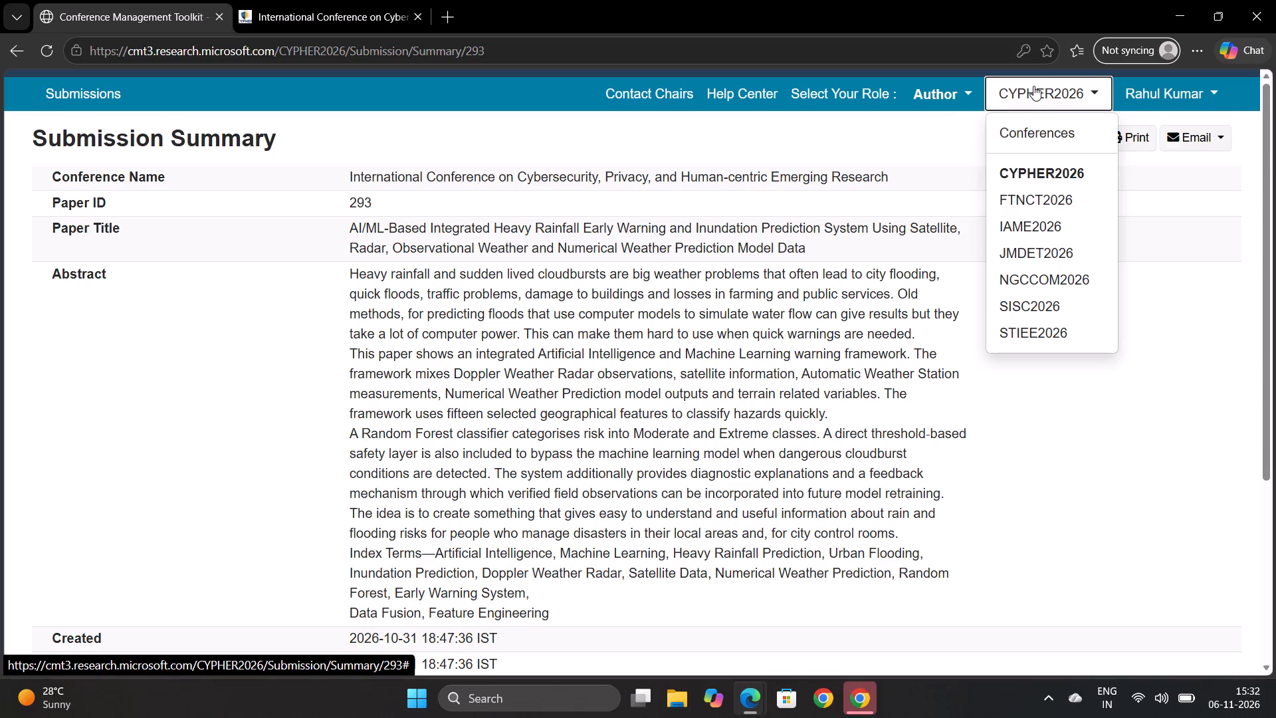
pyautogui.click(1176, 491)
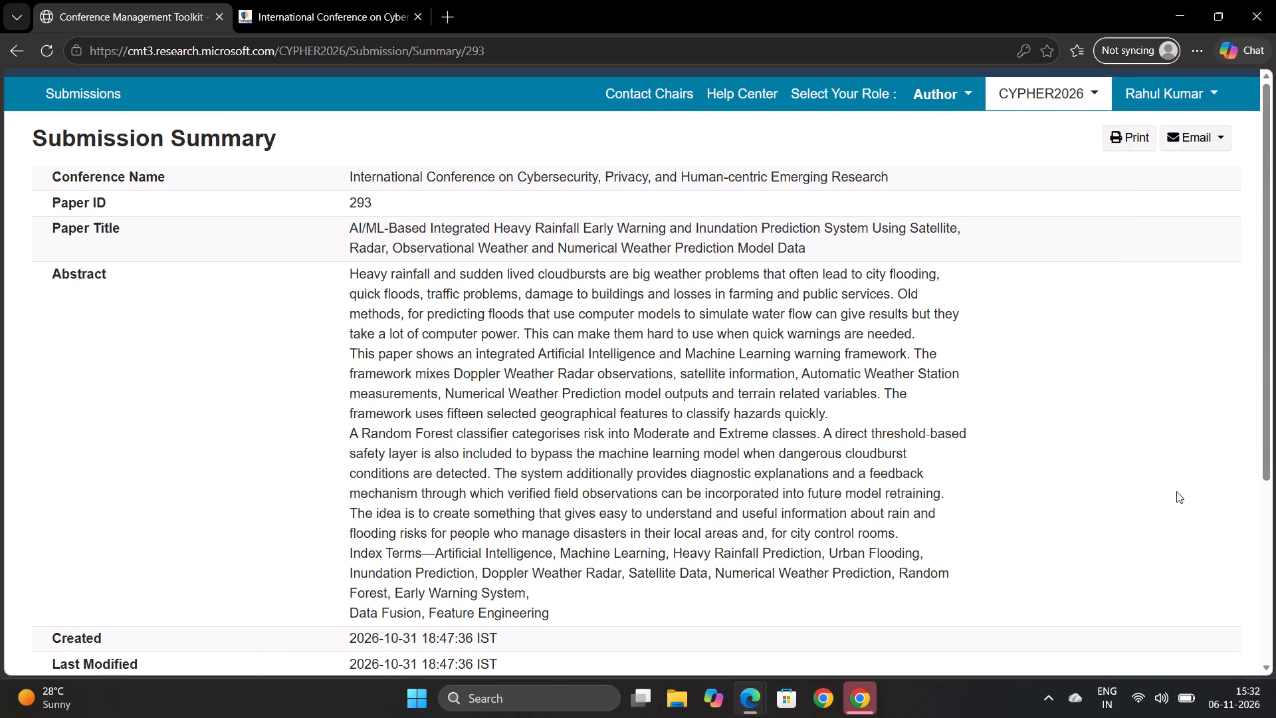
# Recheck paper 293's summary, from the creation date, authors and submission file back to the title and abstract.
pyautogui.scroll(-3, 794, 499)
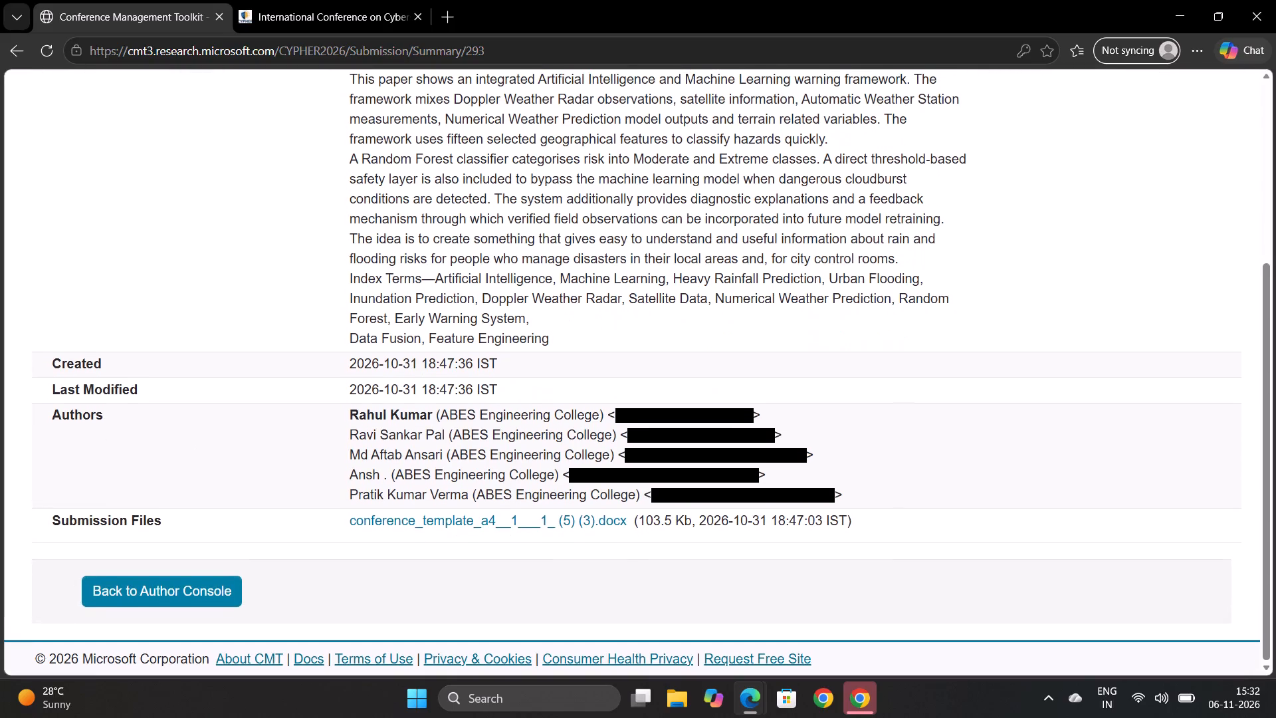
pyautogui.click(85, 360)
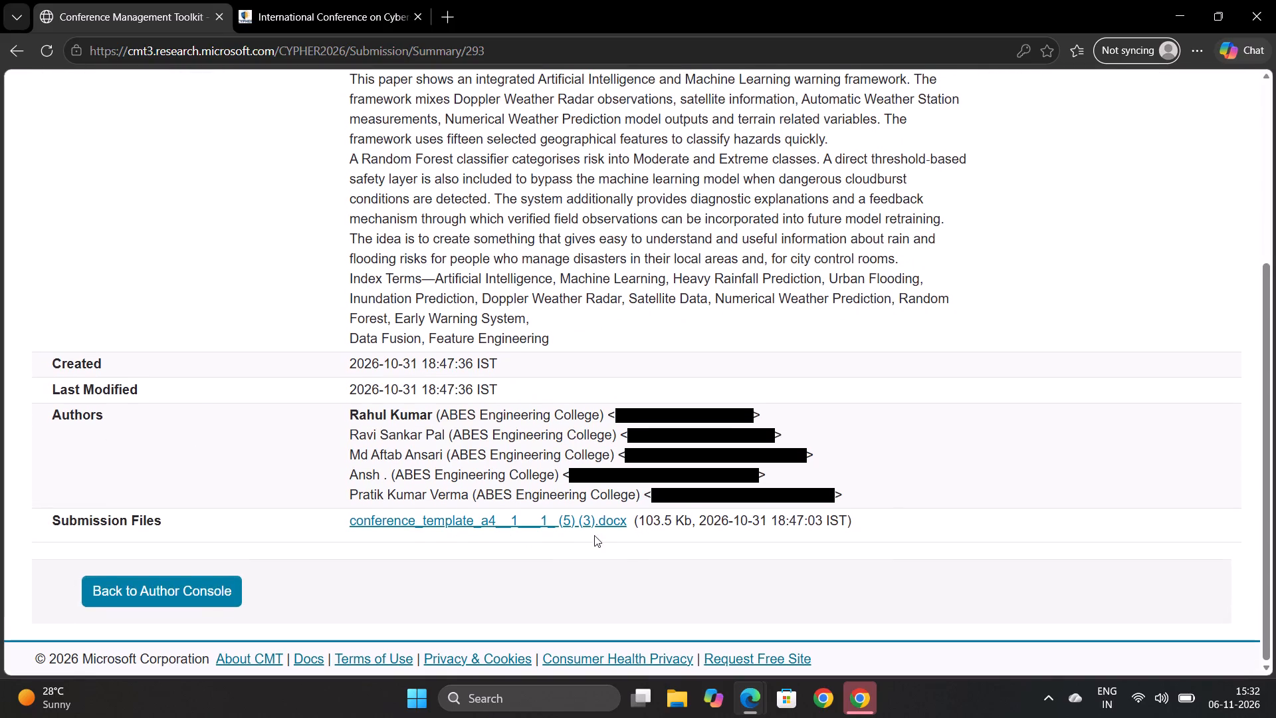
pyautogui.scroll(4, 833, 584)
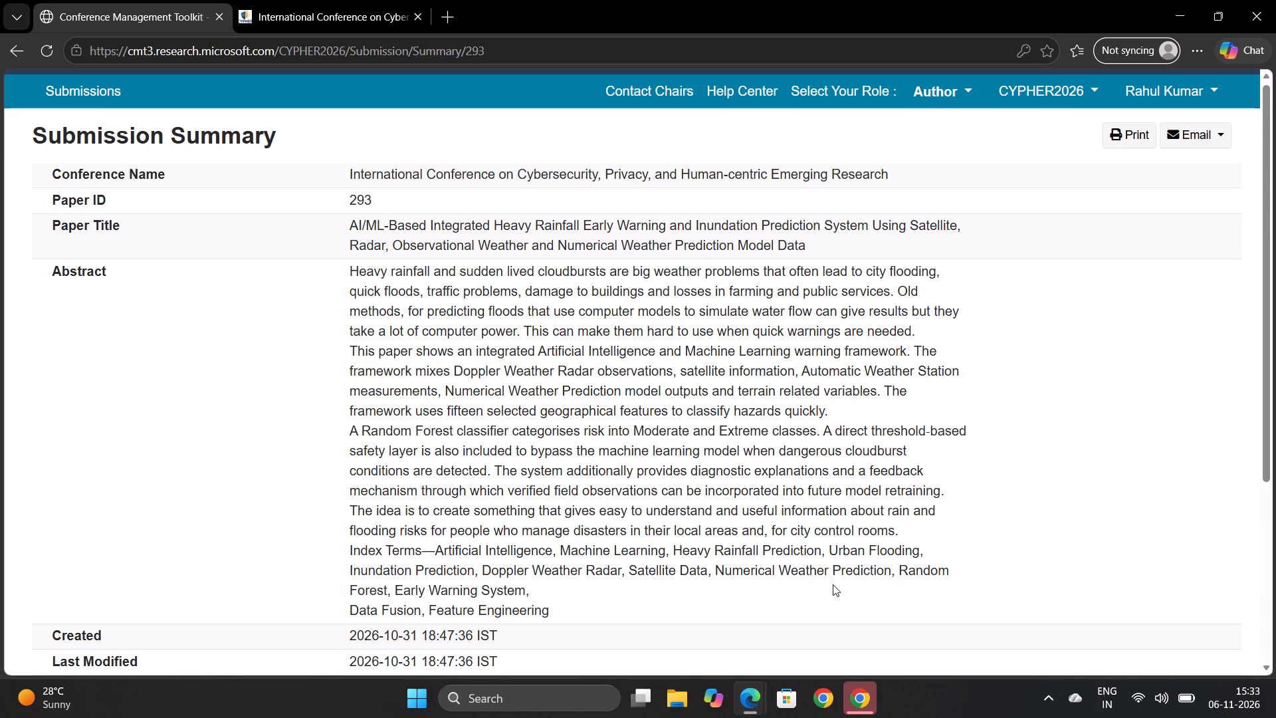
pyautogui.scroll(5, 833, 584)
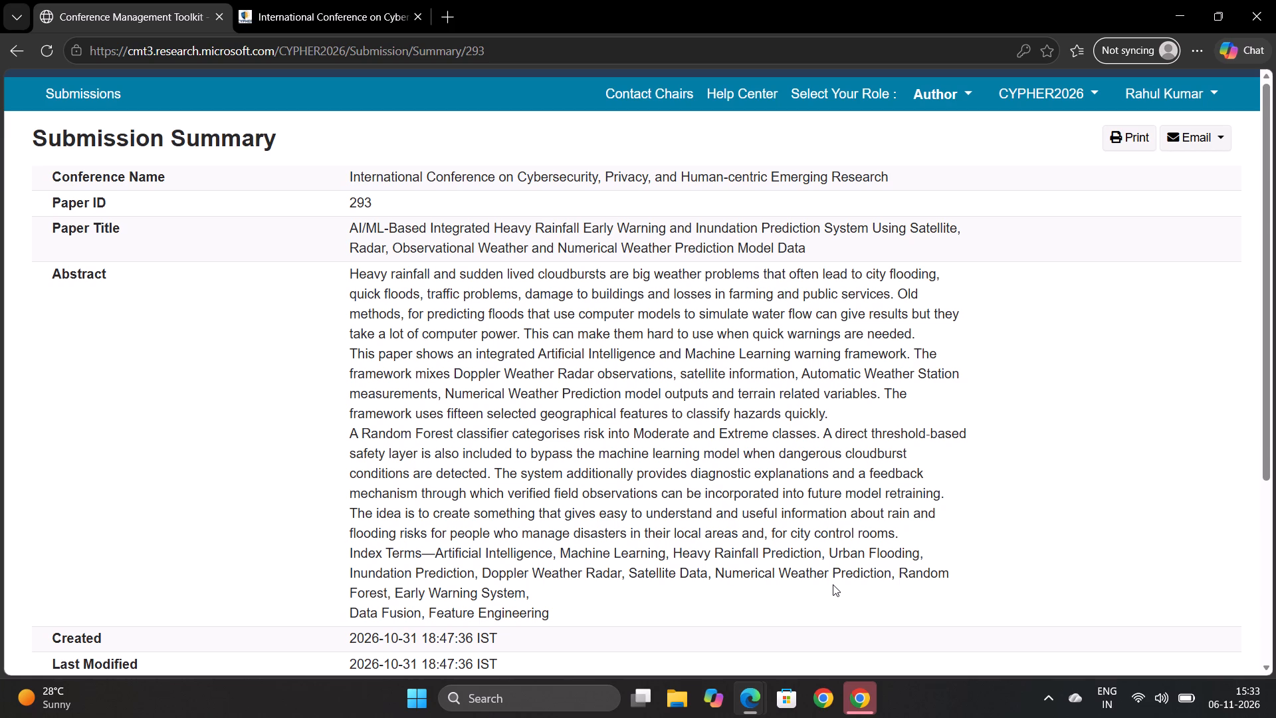
pyautogui.scroll(-3, 833, 584)
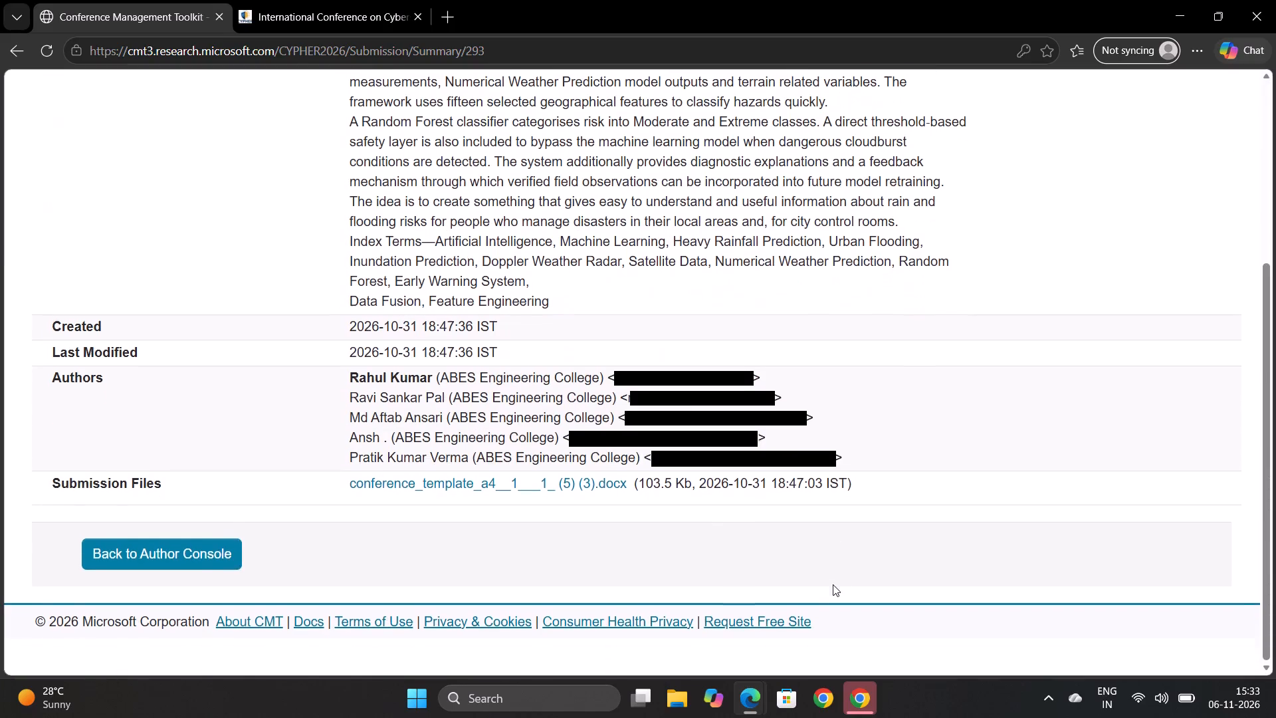
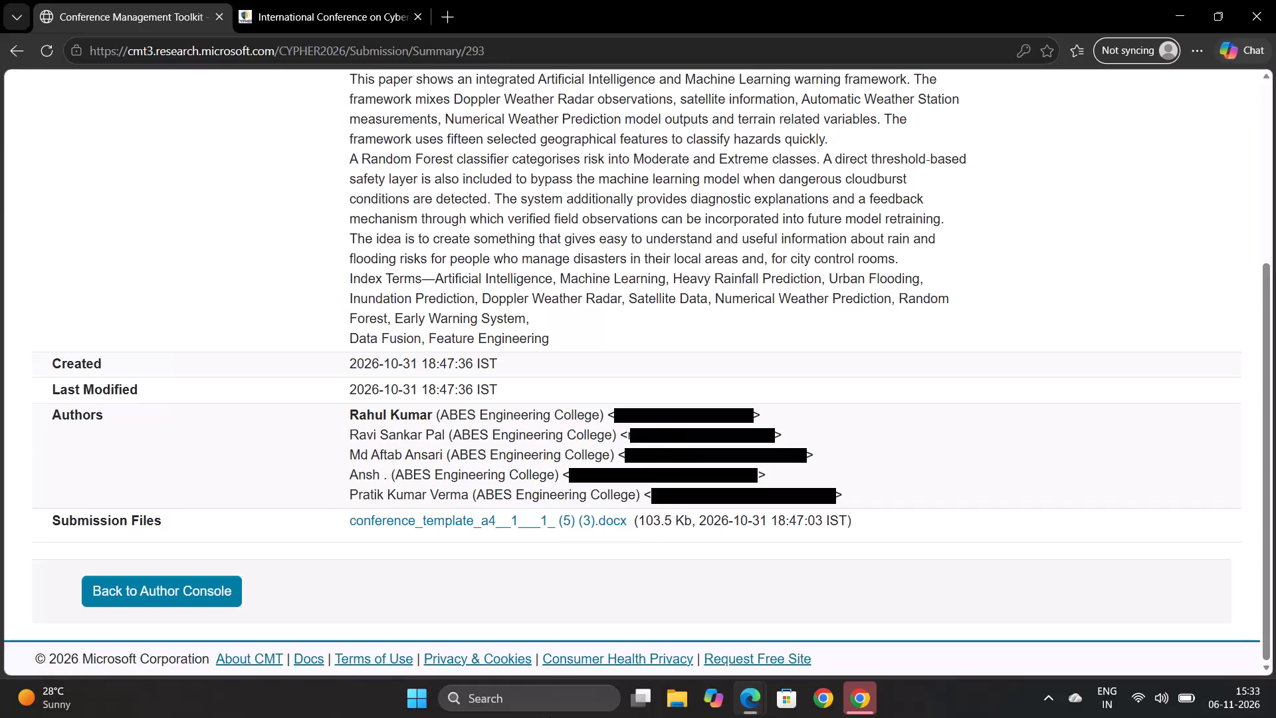
# Return from paper 293's submission summary to the author console.
pyautogui.click(217, 586)
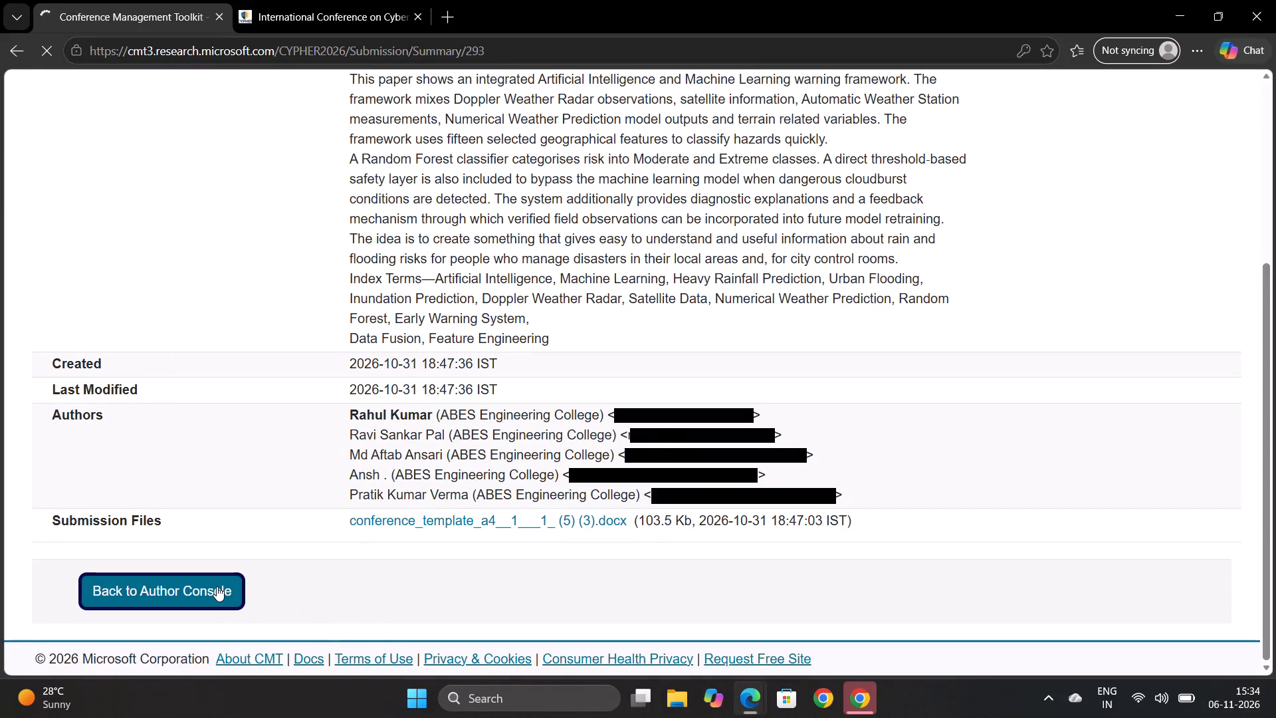
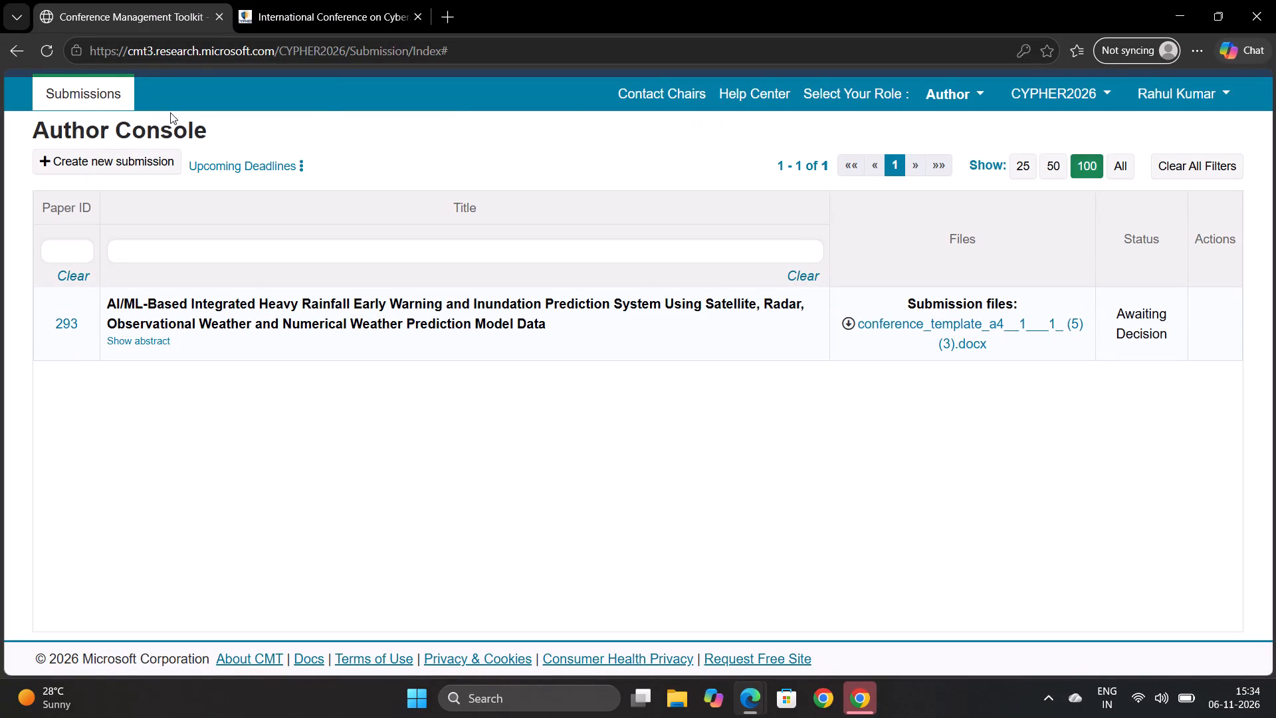
# Go back through paper 293's submission summary to the CYPHER2026 author console.
pyautogui.click(15, 45)
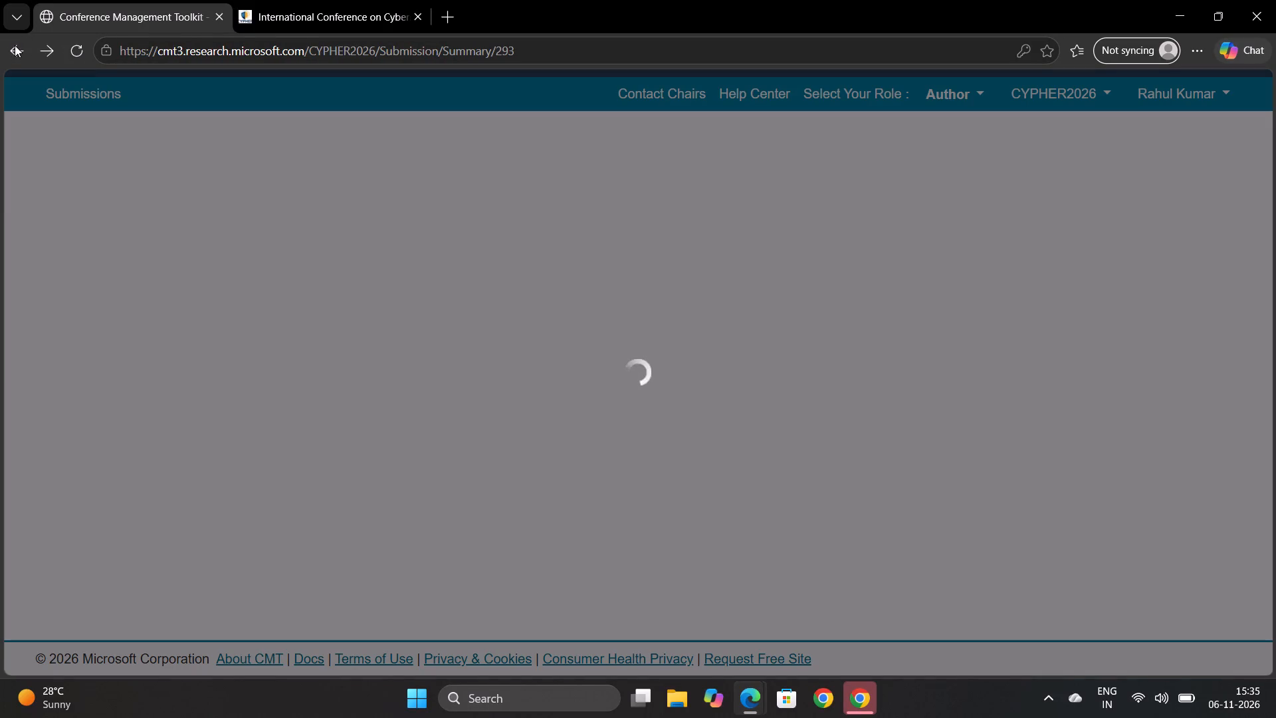
pyautogui.click(15, 45)
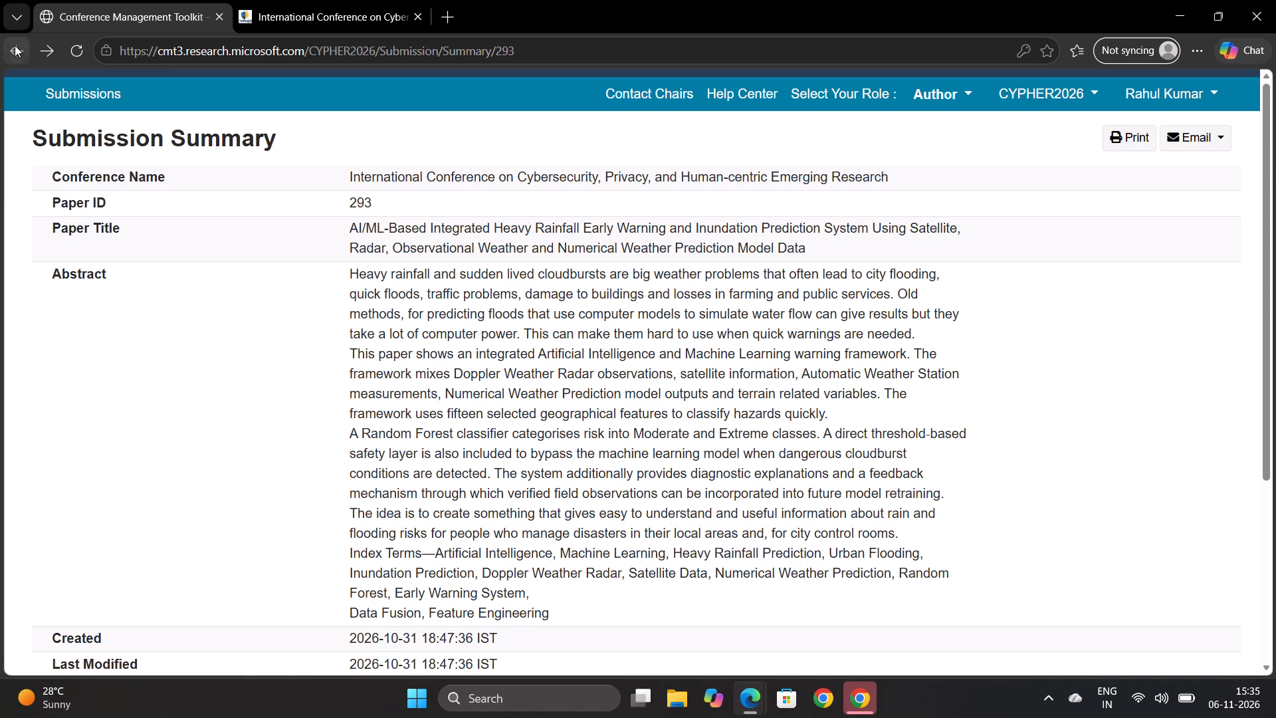
pyautogui.doubleClick(15, 45)
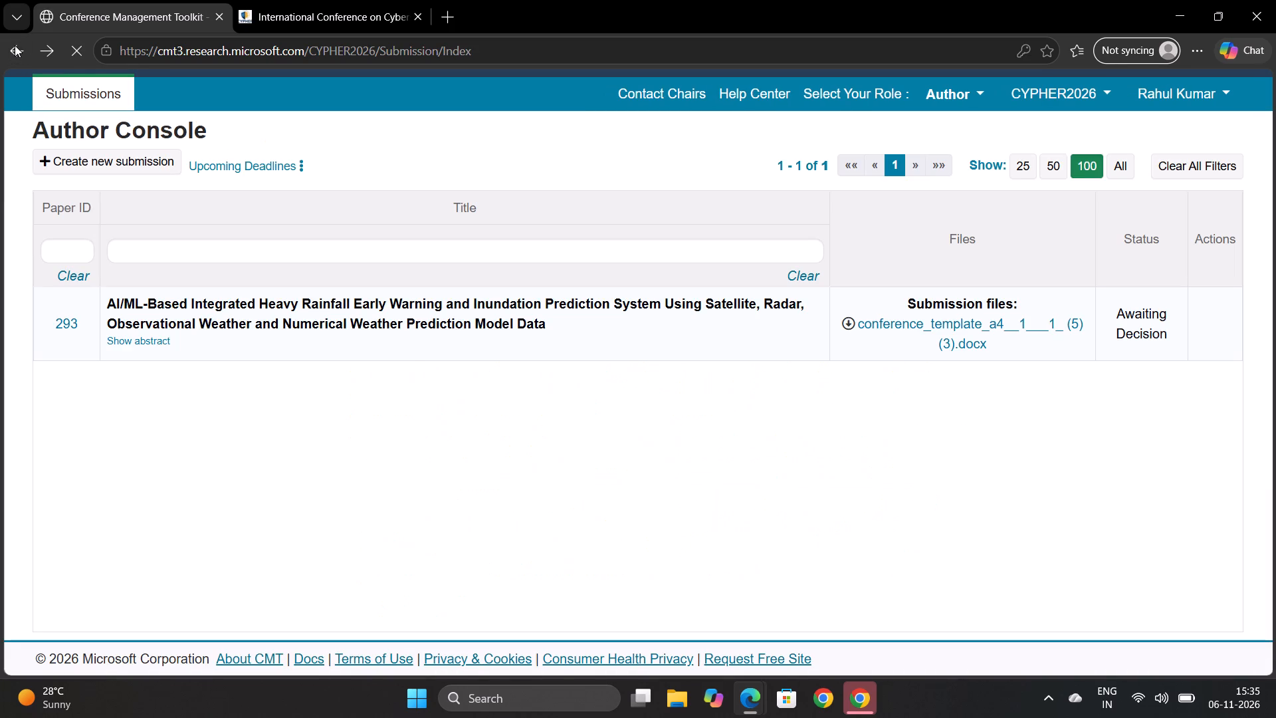
pyautogui.click(15, 45)
# View the upcoming deadlines for CYPHER2026 and dismiss them.
pyautogui.click(299, 165)
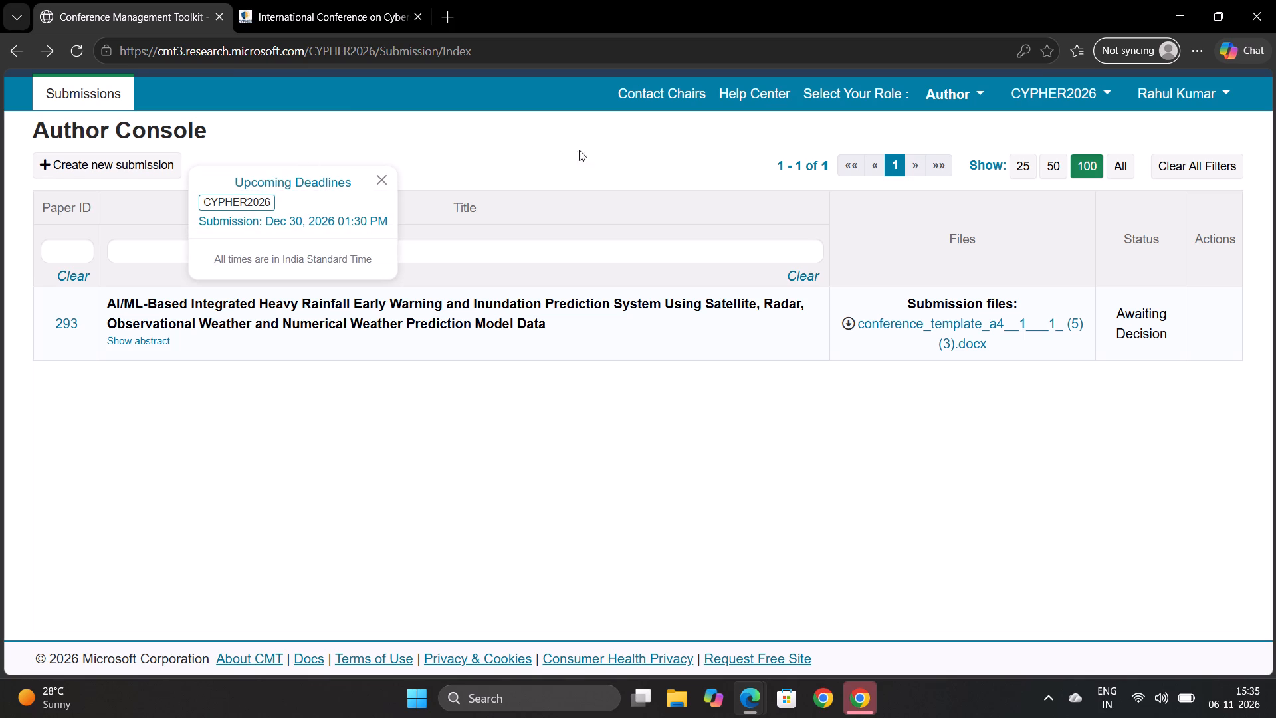
pyautogui.click(611, 160)
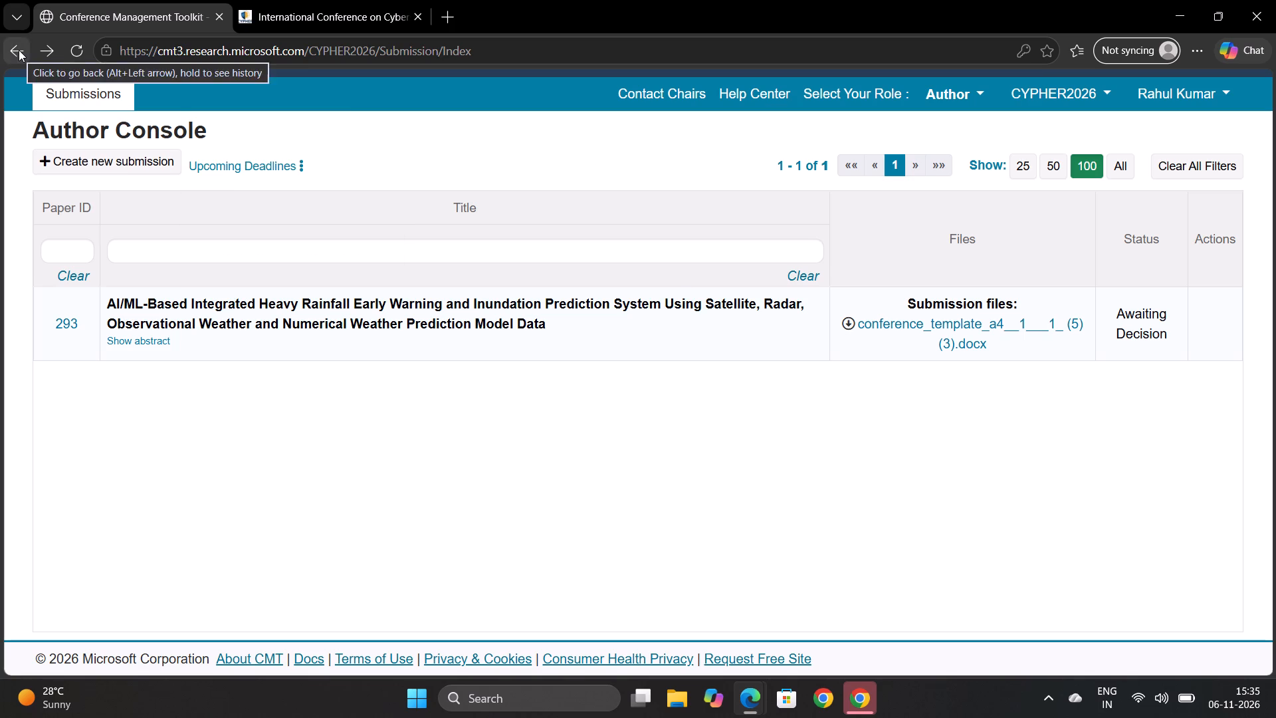
# Return to the conference list and open the International Conference on Societal Intelligence and Smart Communities in the Author role.
pyautogui.click(19, 50)
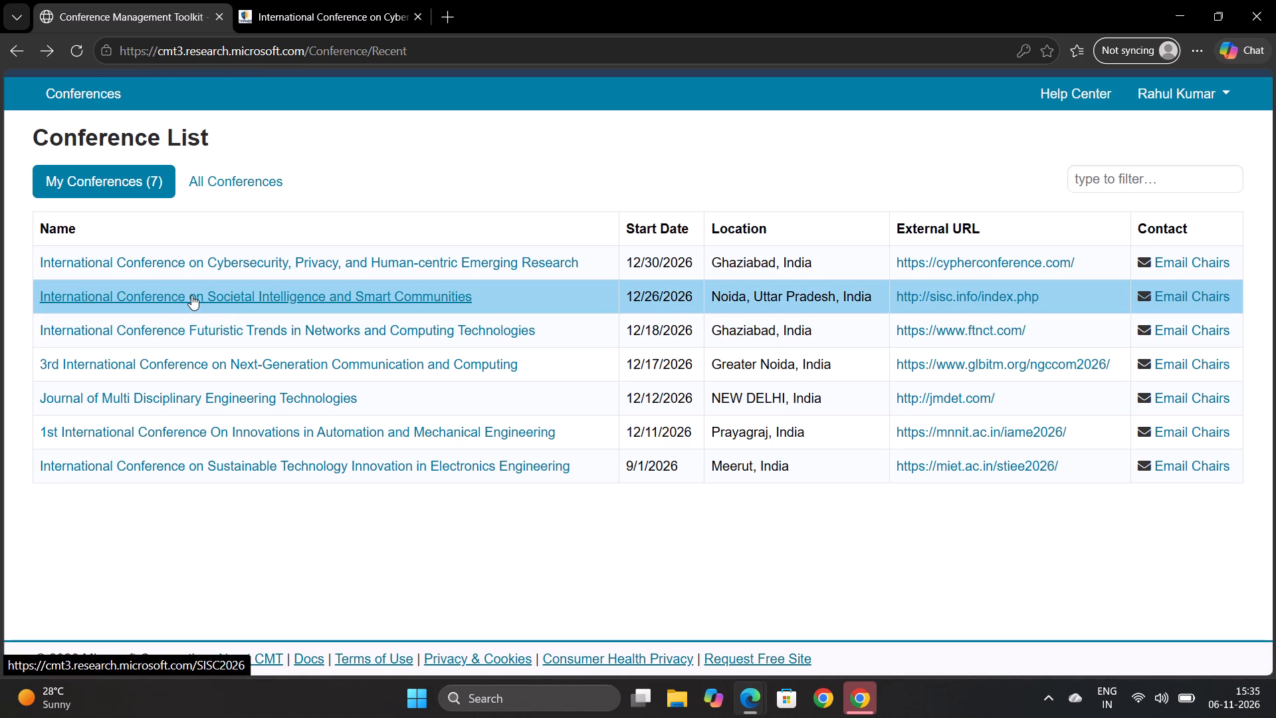
pyautogui.click(191, 295)
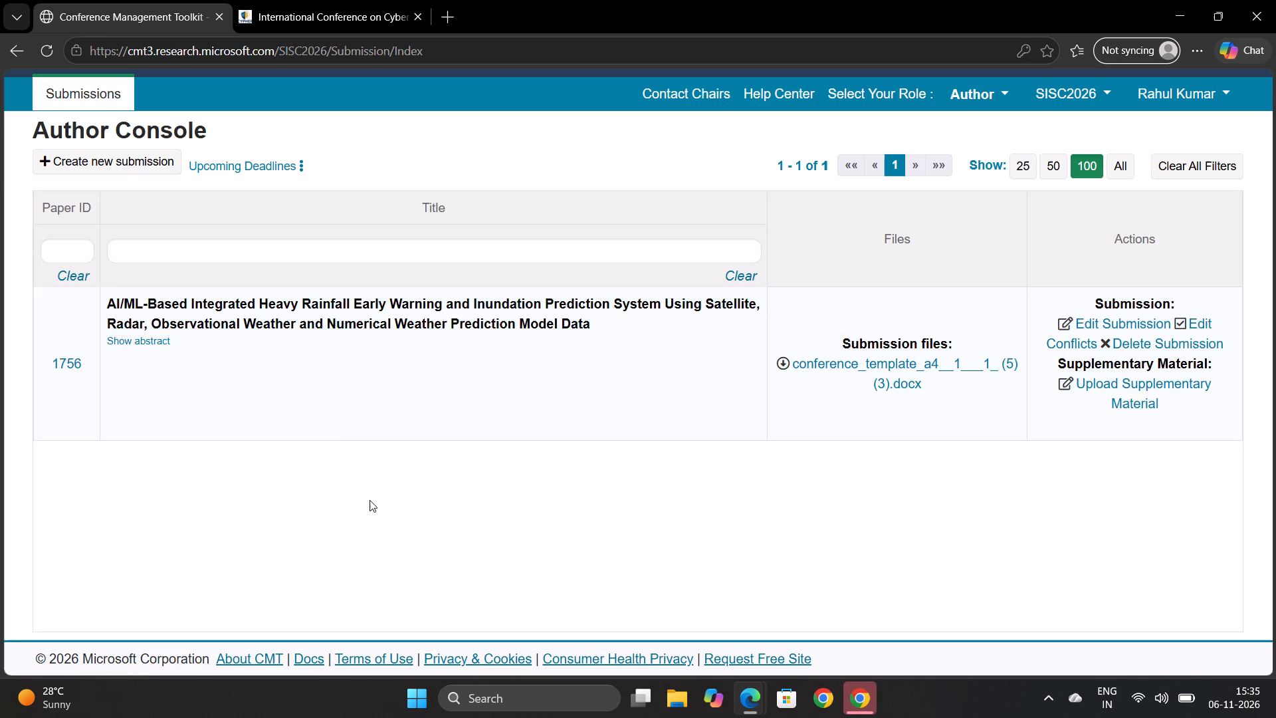
pyautogui.click(993, 93)
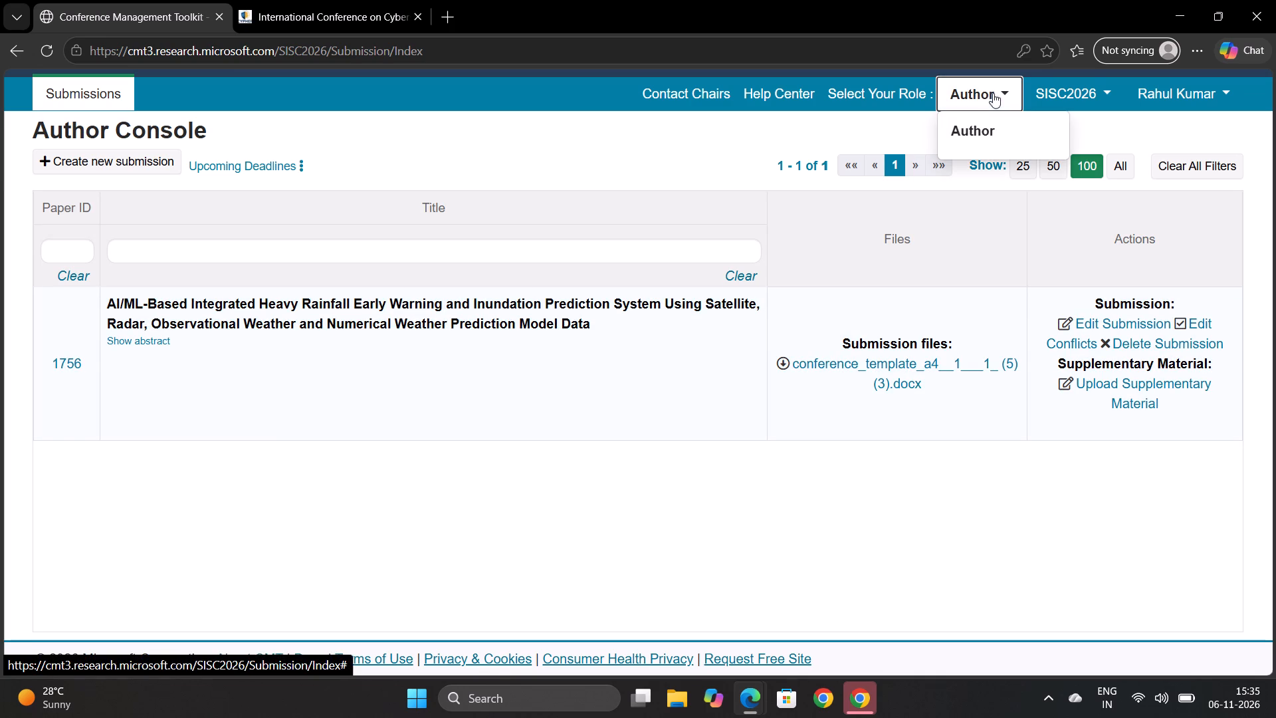
pyautogui.click(984, 126)
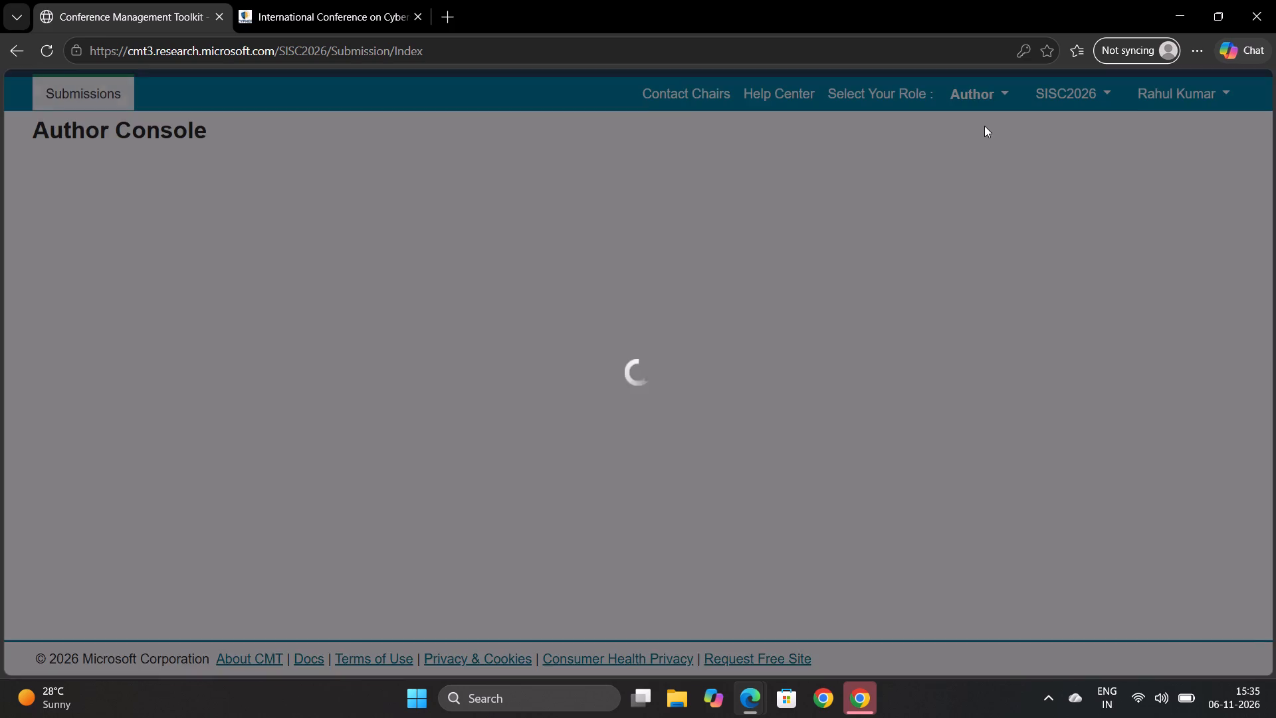
pyautogui.scroll(-4, 449, 360)
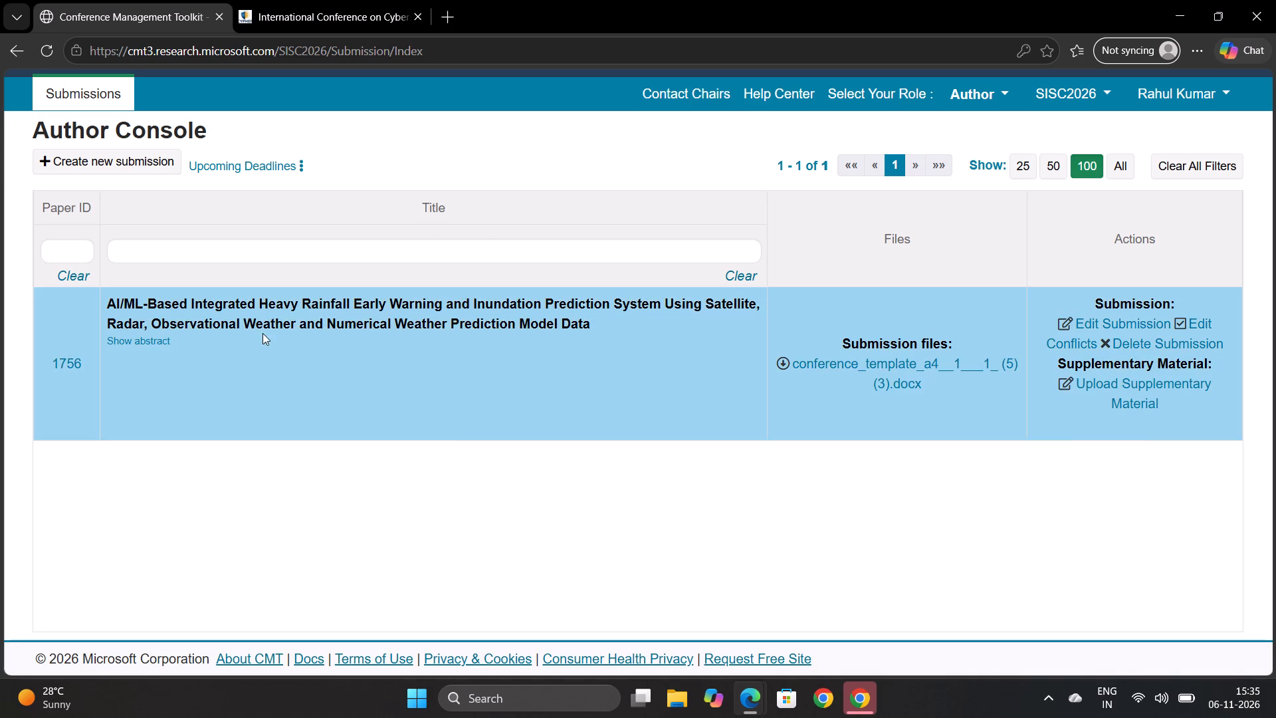
# Open paper 1756's submission for editing.
pyautogui.click(1123, 322)
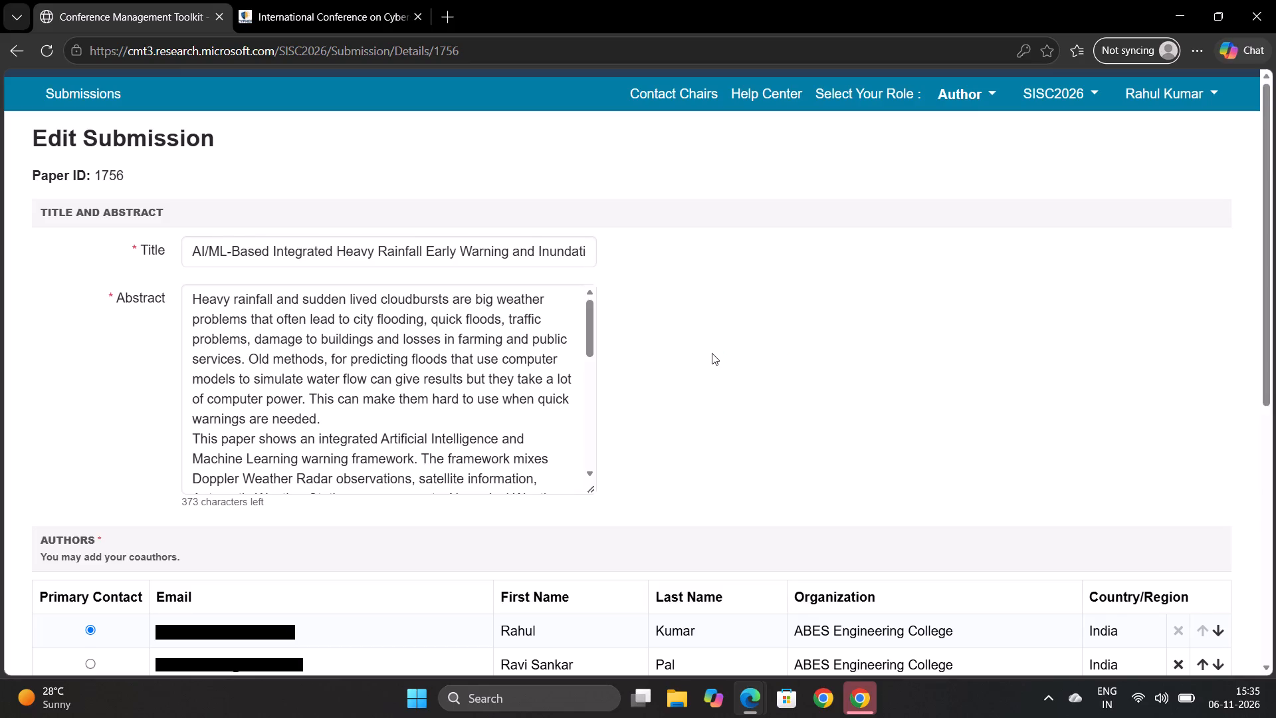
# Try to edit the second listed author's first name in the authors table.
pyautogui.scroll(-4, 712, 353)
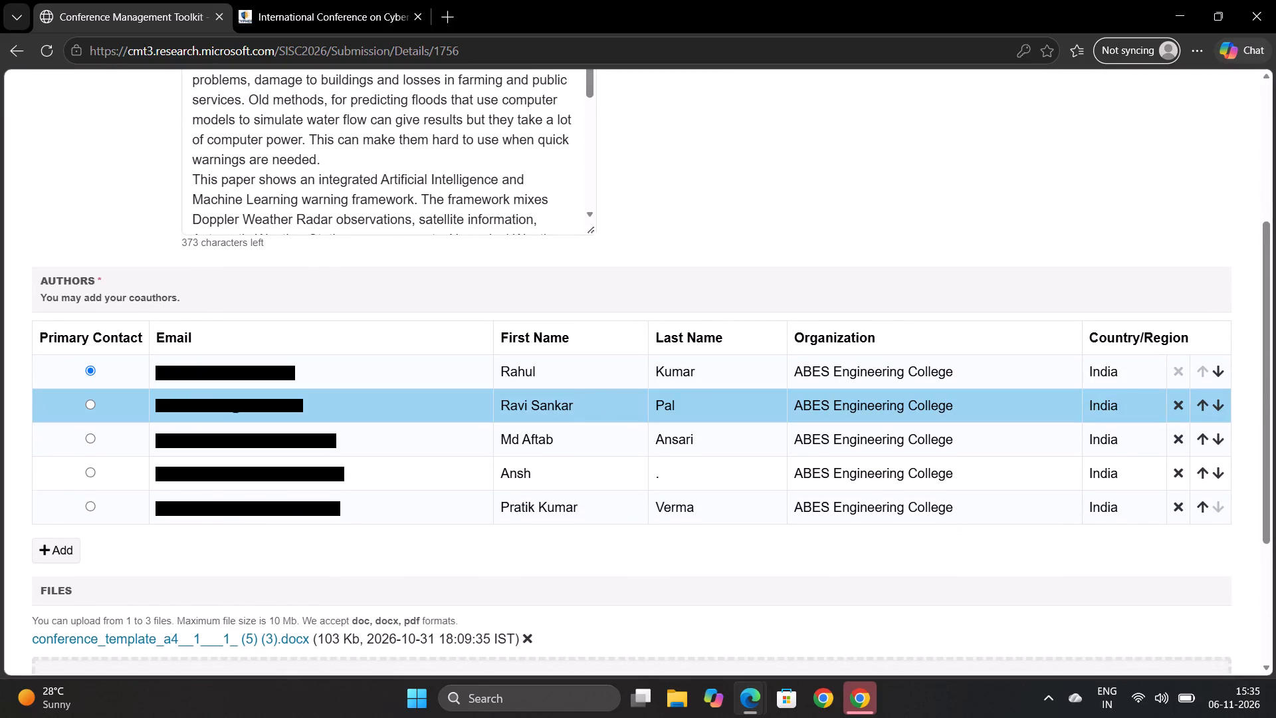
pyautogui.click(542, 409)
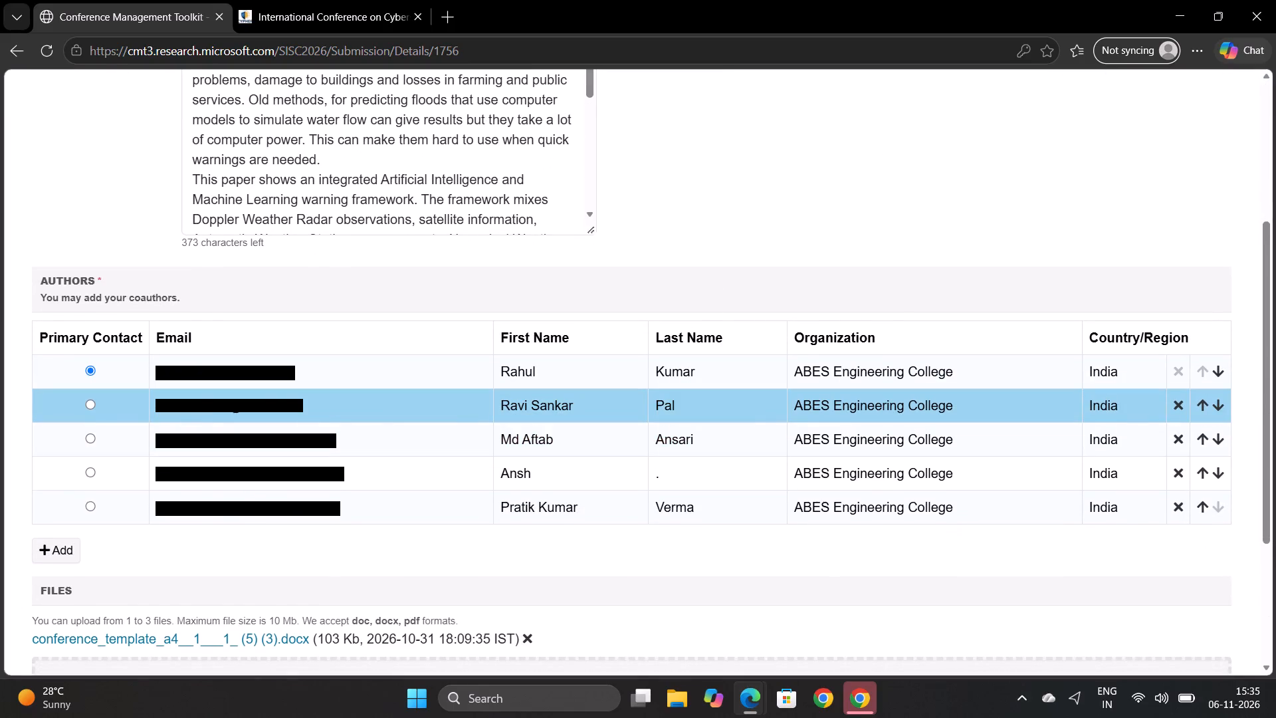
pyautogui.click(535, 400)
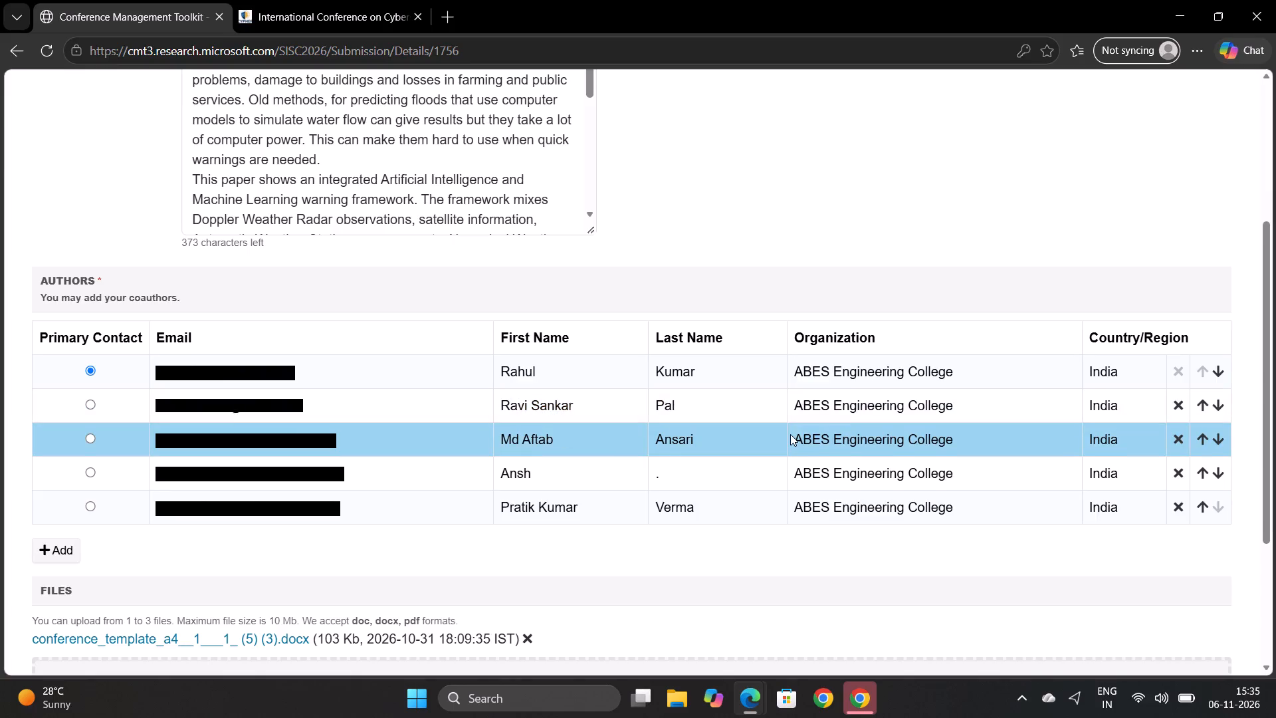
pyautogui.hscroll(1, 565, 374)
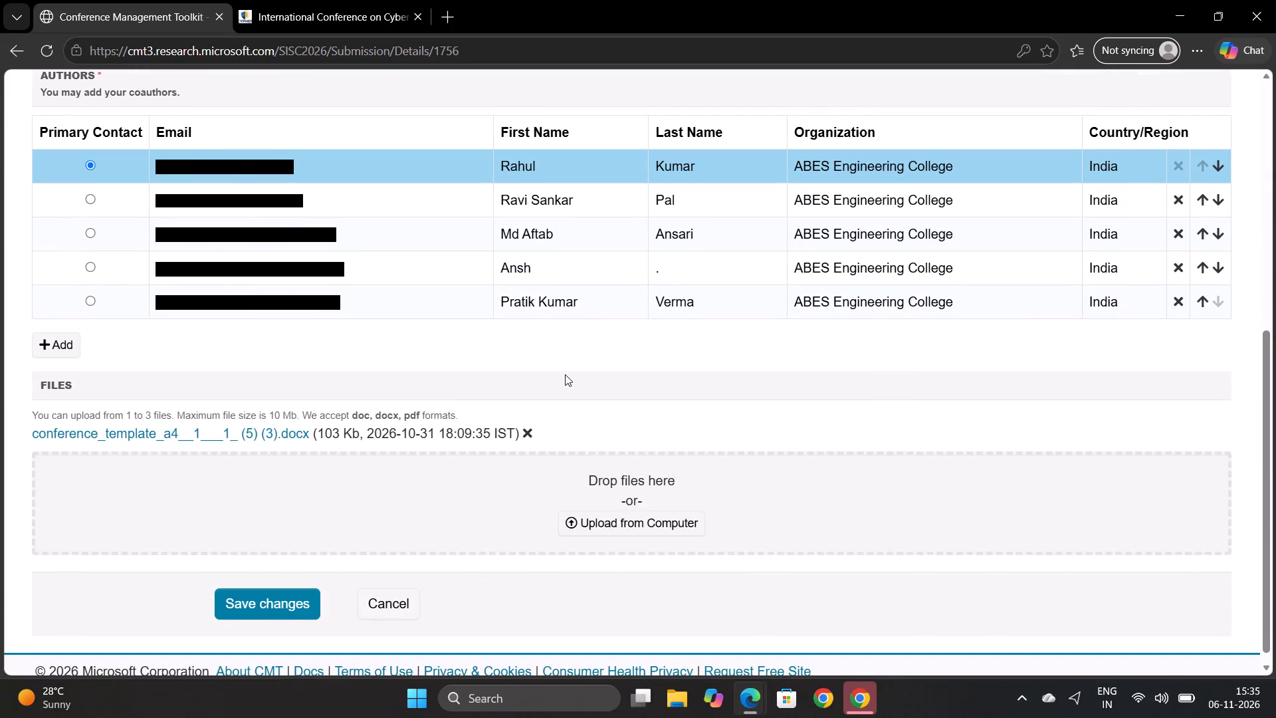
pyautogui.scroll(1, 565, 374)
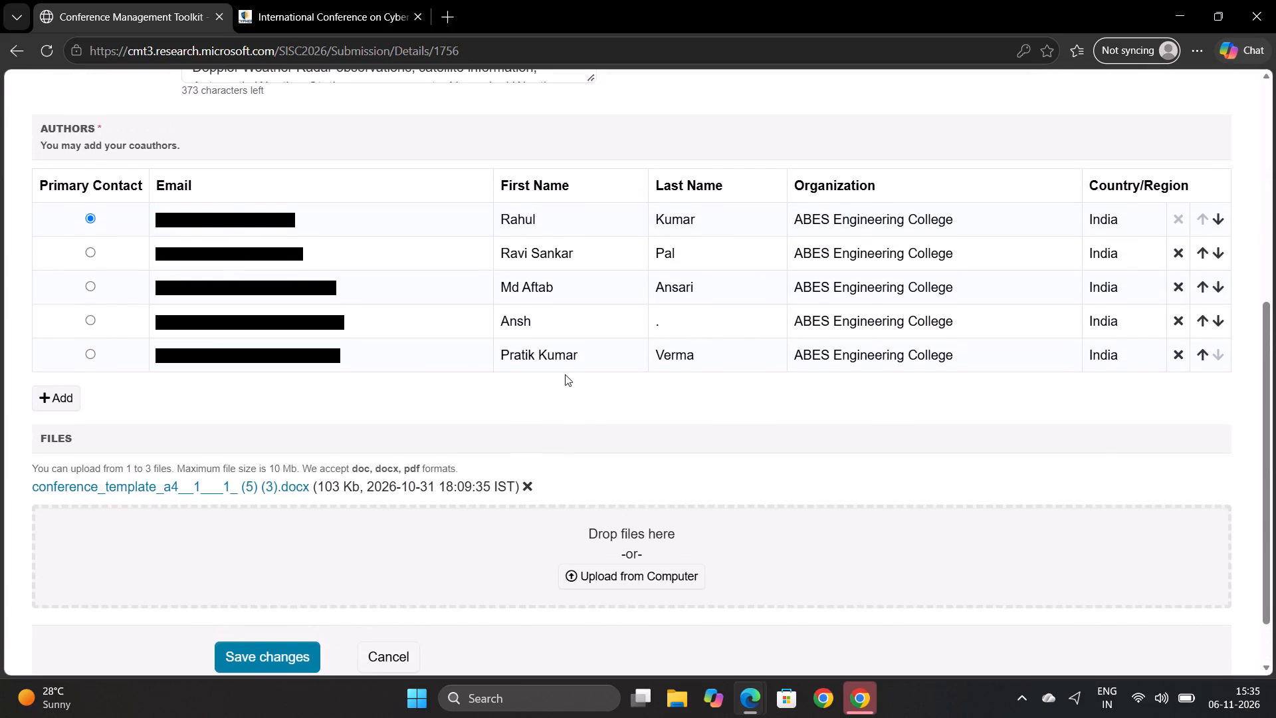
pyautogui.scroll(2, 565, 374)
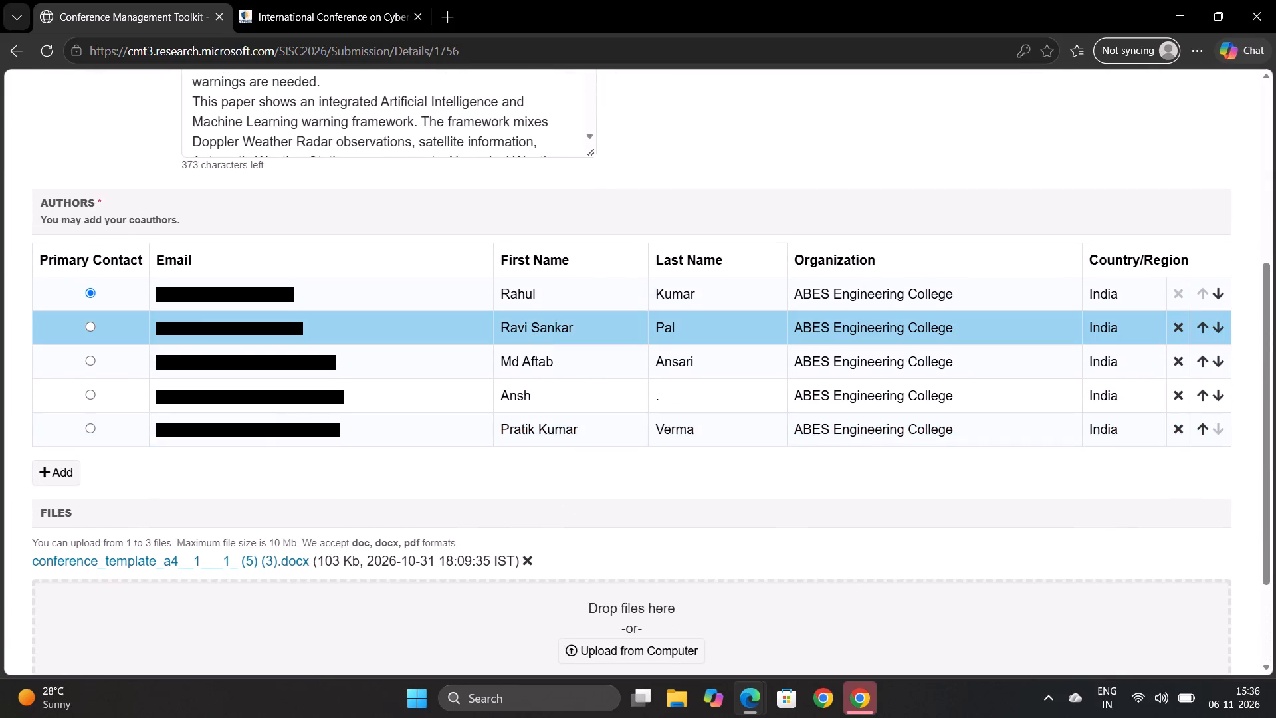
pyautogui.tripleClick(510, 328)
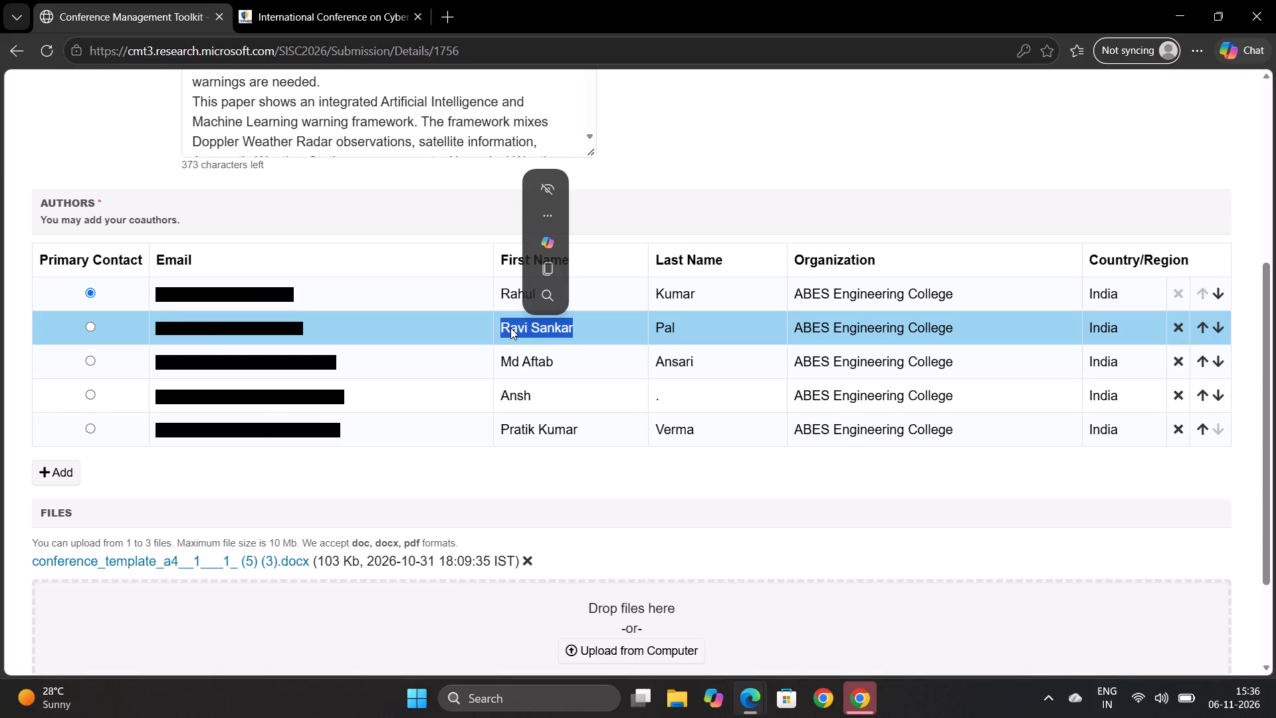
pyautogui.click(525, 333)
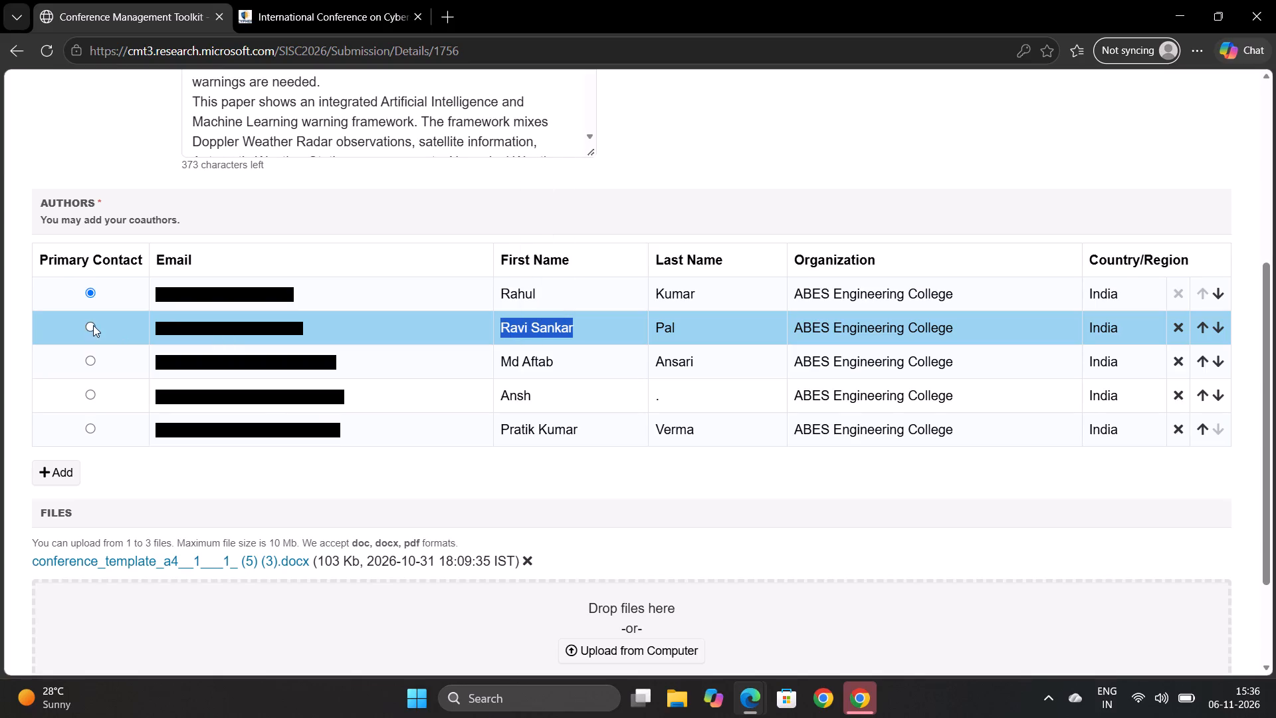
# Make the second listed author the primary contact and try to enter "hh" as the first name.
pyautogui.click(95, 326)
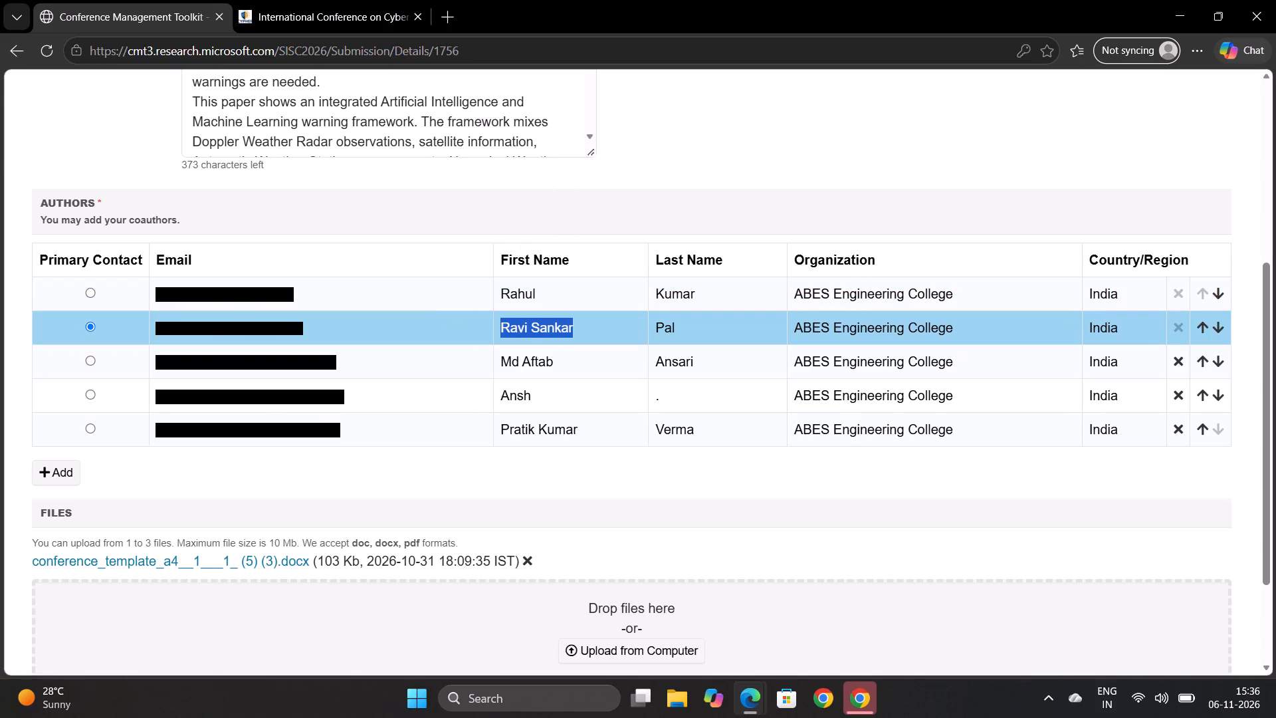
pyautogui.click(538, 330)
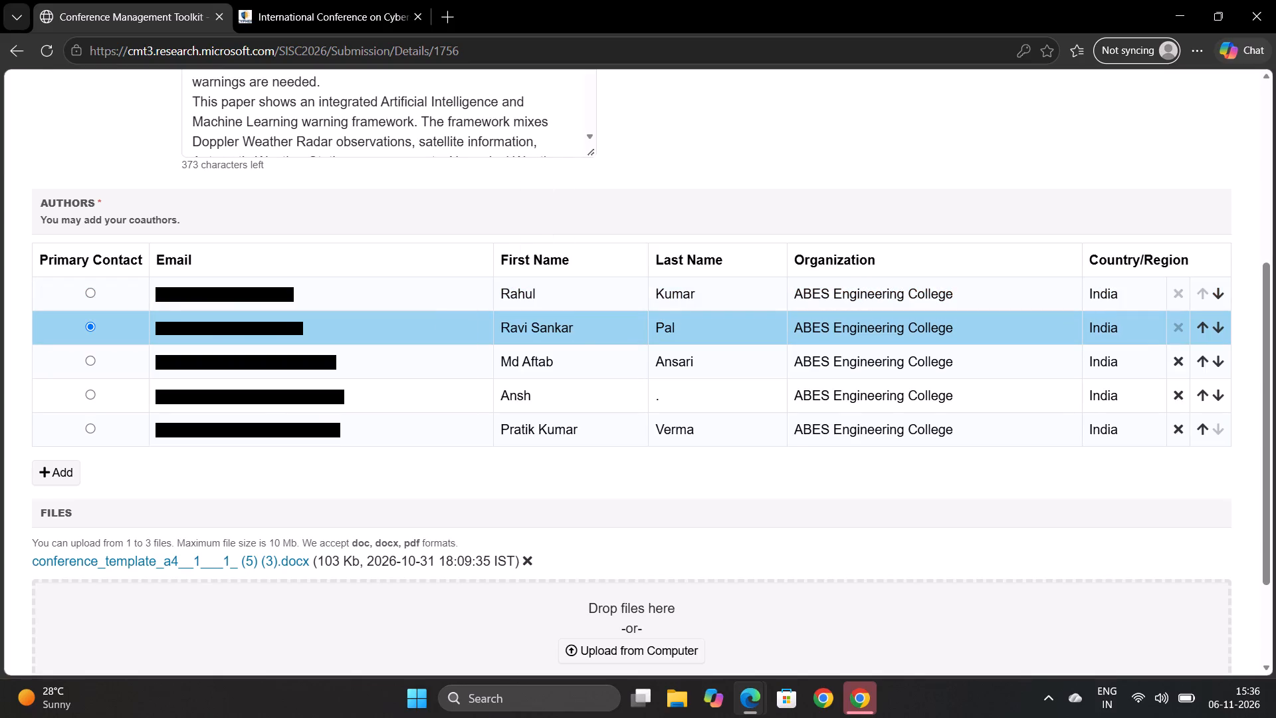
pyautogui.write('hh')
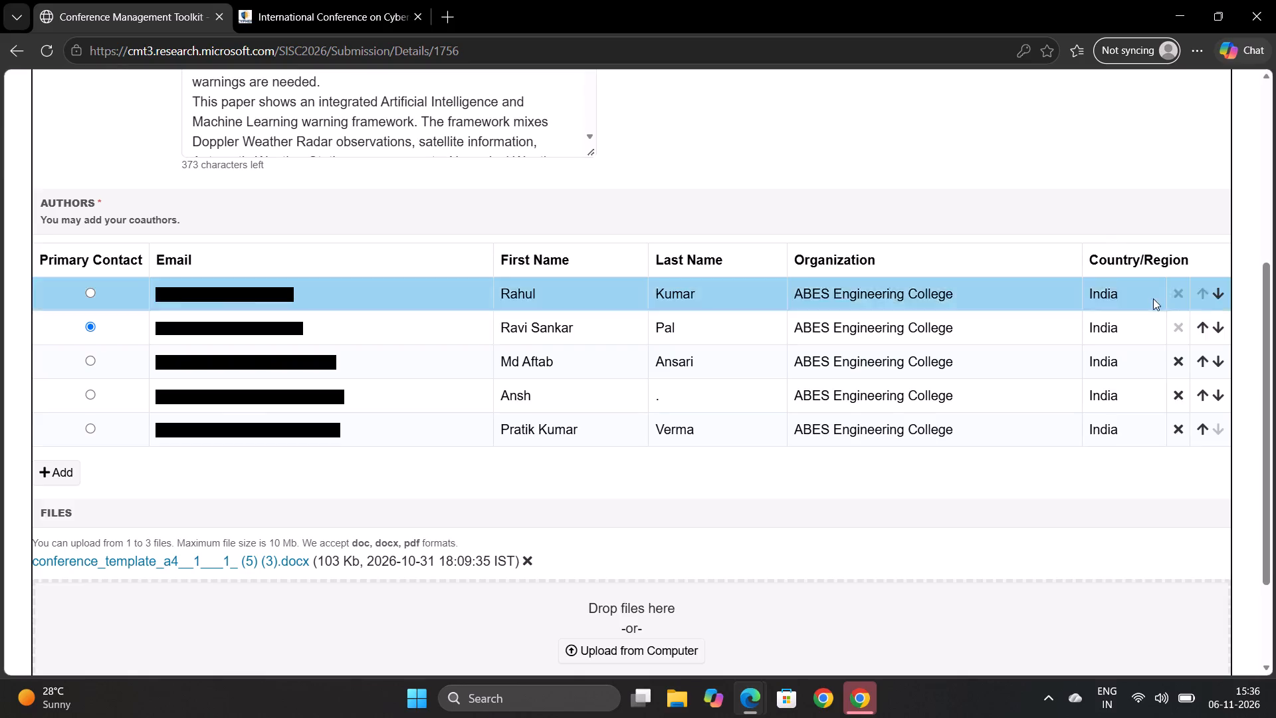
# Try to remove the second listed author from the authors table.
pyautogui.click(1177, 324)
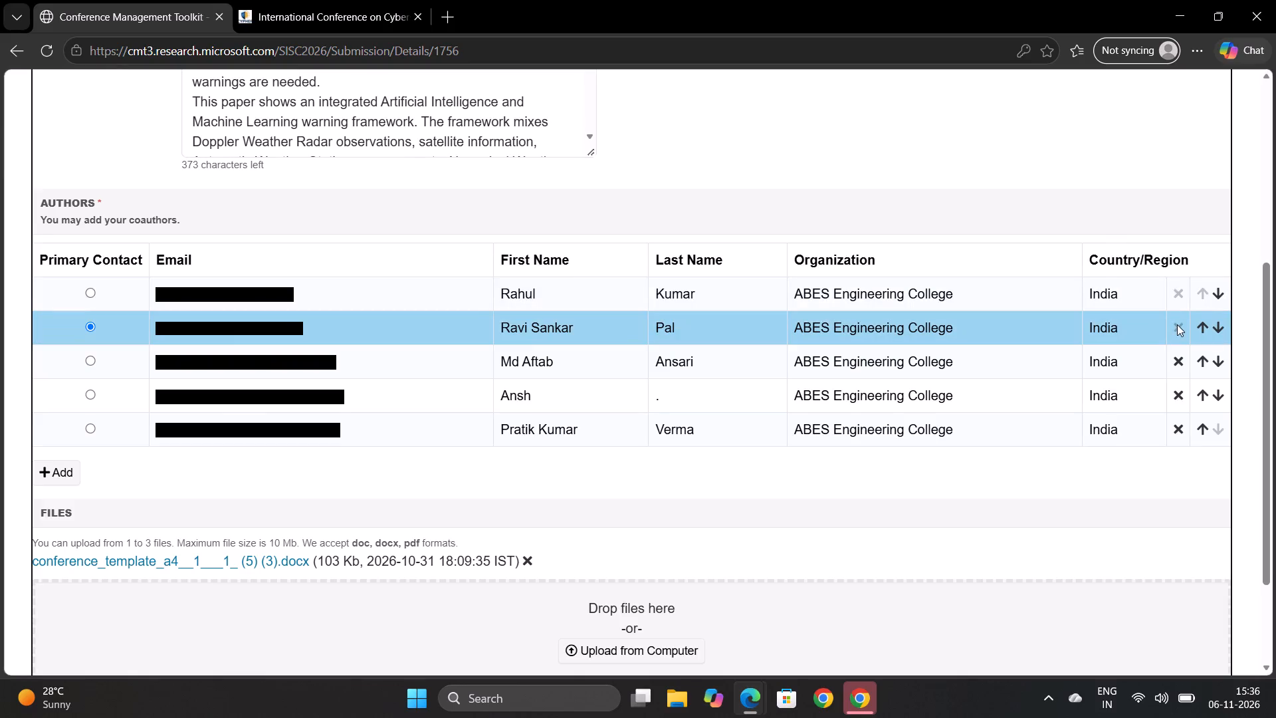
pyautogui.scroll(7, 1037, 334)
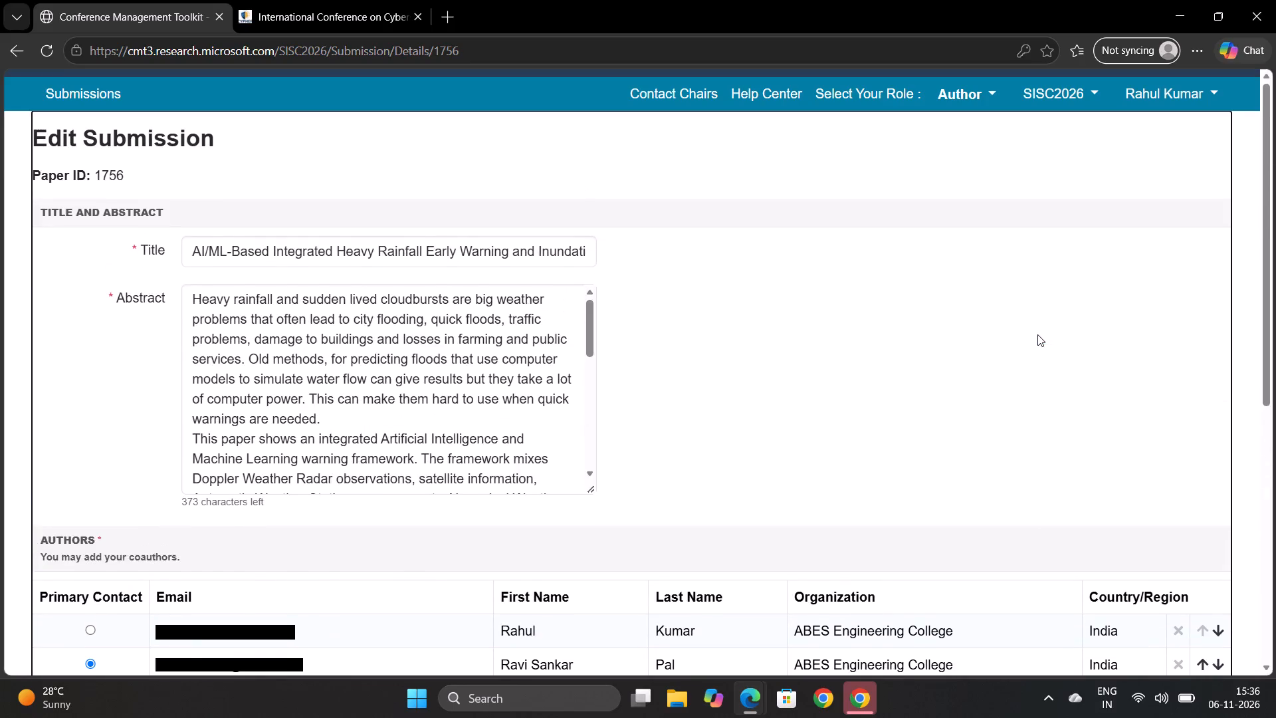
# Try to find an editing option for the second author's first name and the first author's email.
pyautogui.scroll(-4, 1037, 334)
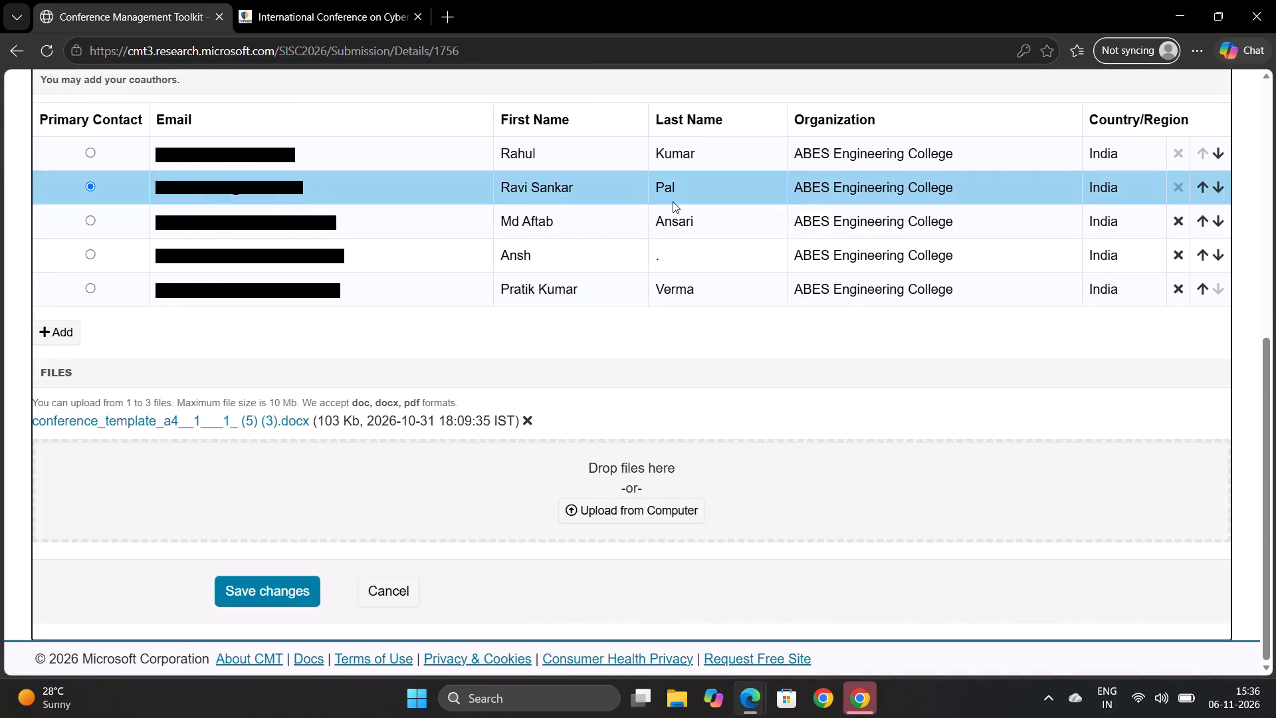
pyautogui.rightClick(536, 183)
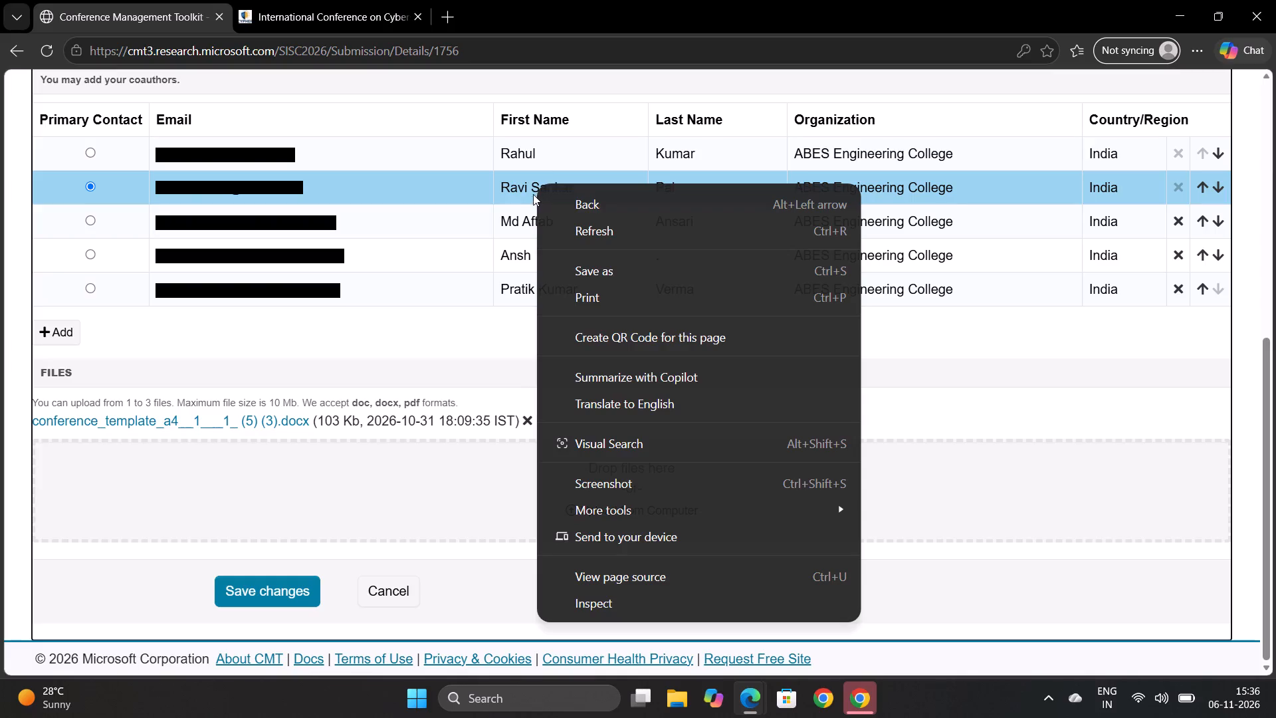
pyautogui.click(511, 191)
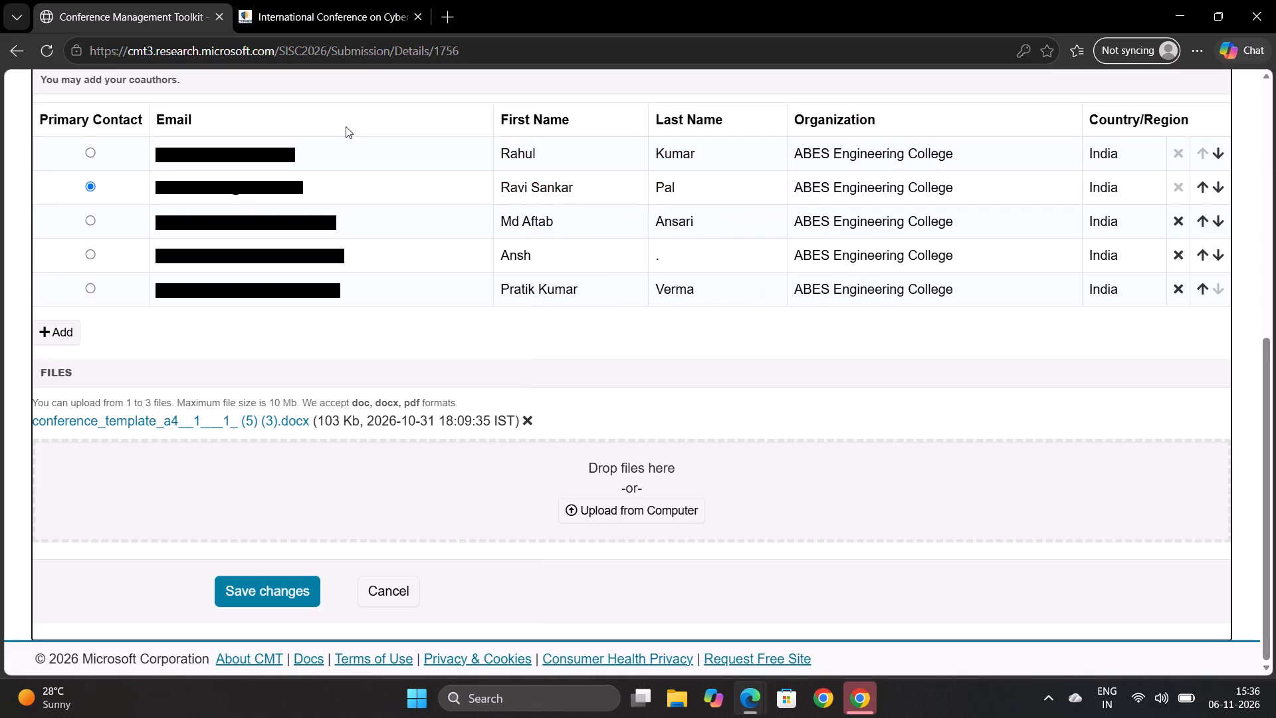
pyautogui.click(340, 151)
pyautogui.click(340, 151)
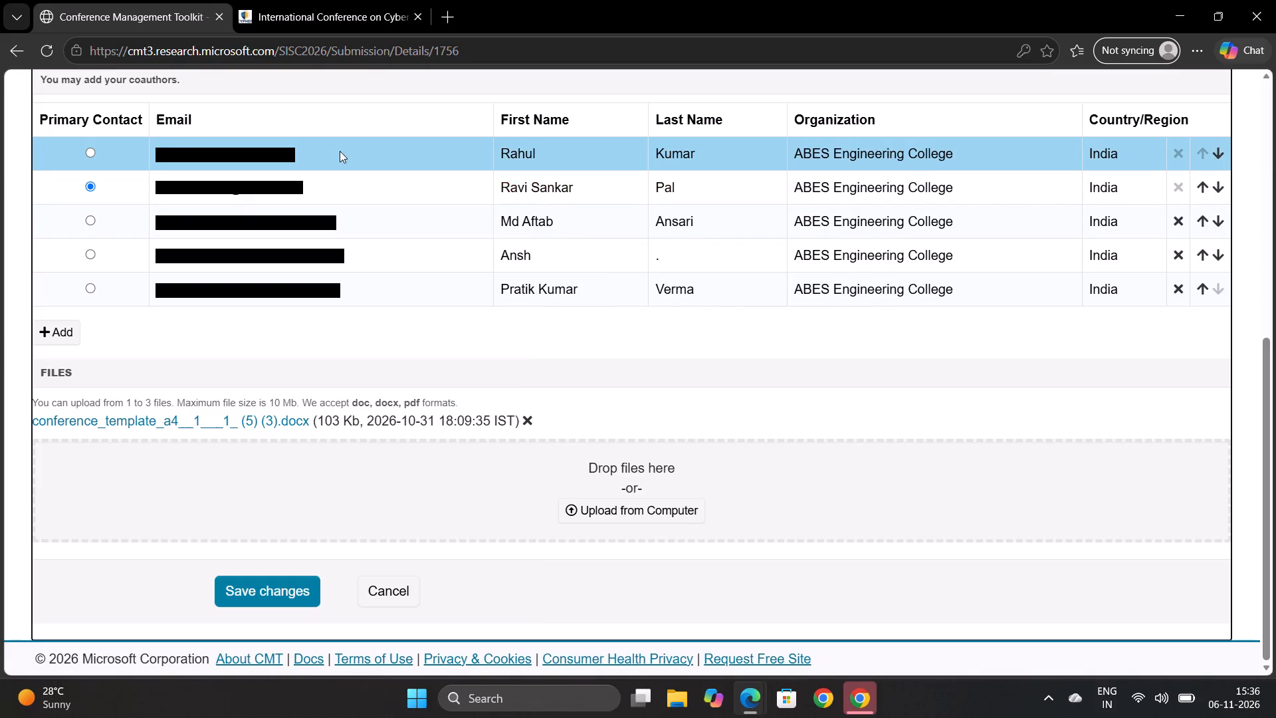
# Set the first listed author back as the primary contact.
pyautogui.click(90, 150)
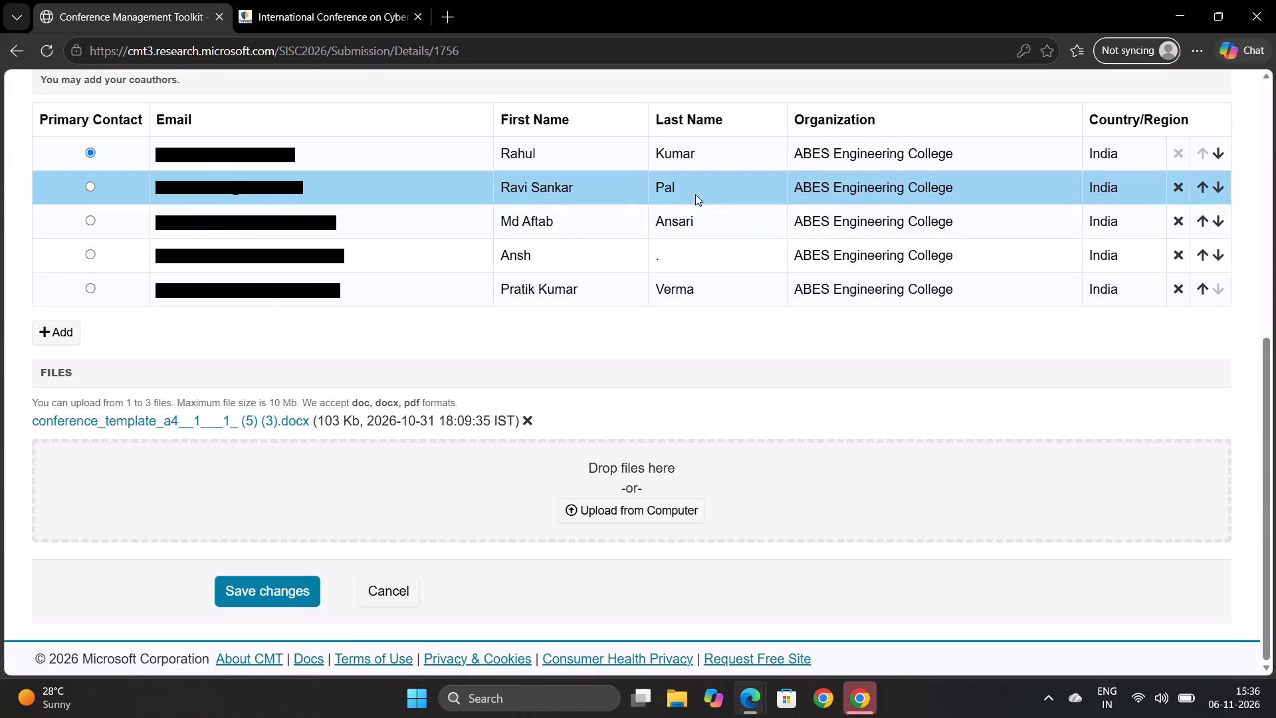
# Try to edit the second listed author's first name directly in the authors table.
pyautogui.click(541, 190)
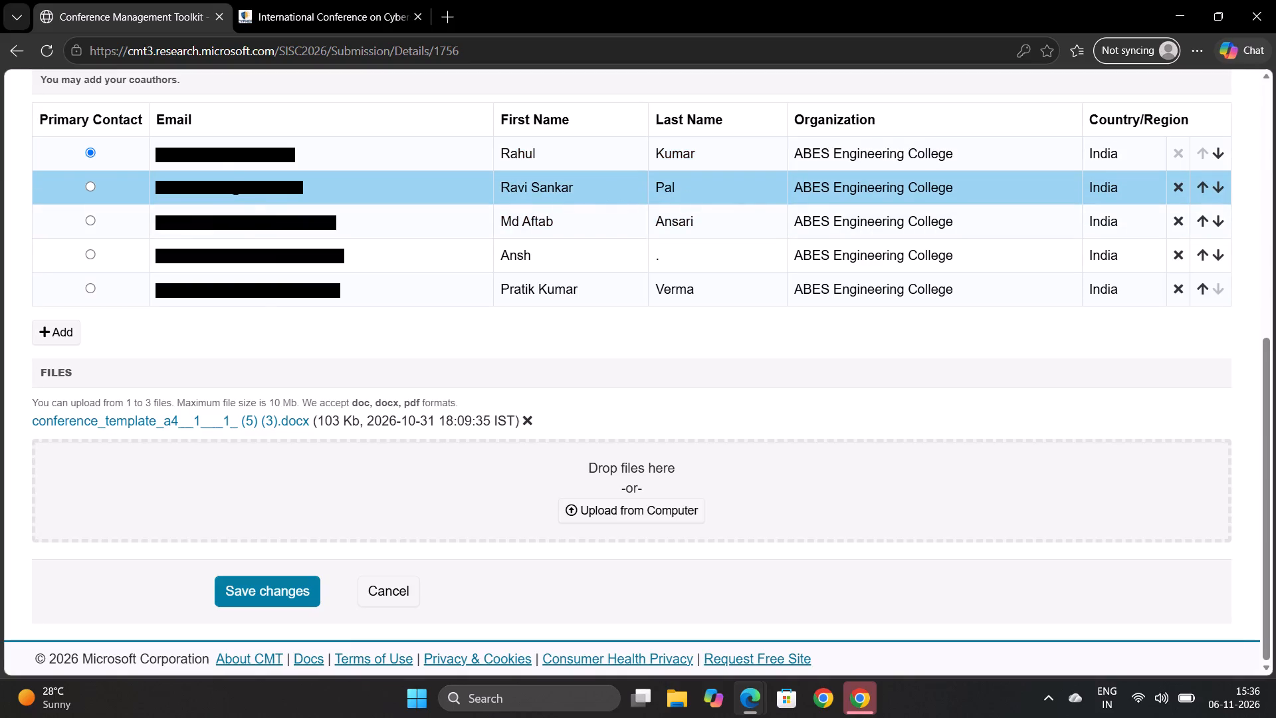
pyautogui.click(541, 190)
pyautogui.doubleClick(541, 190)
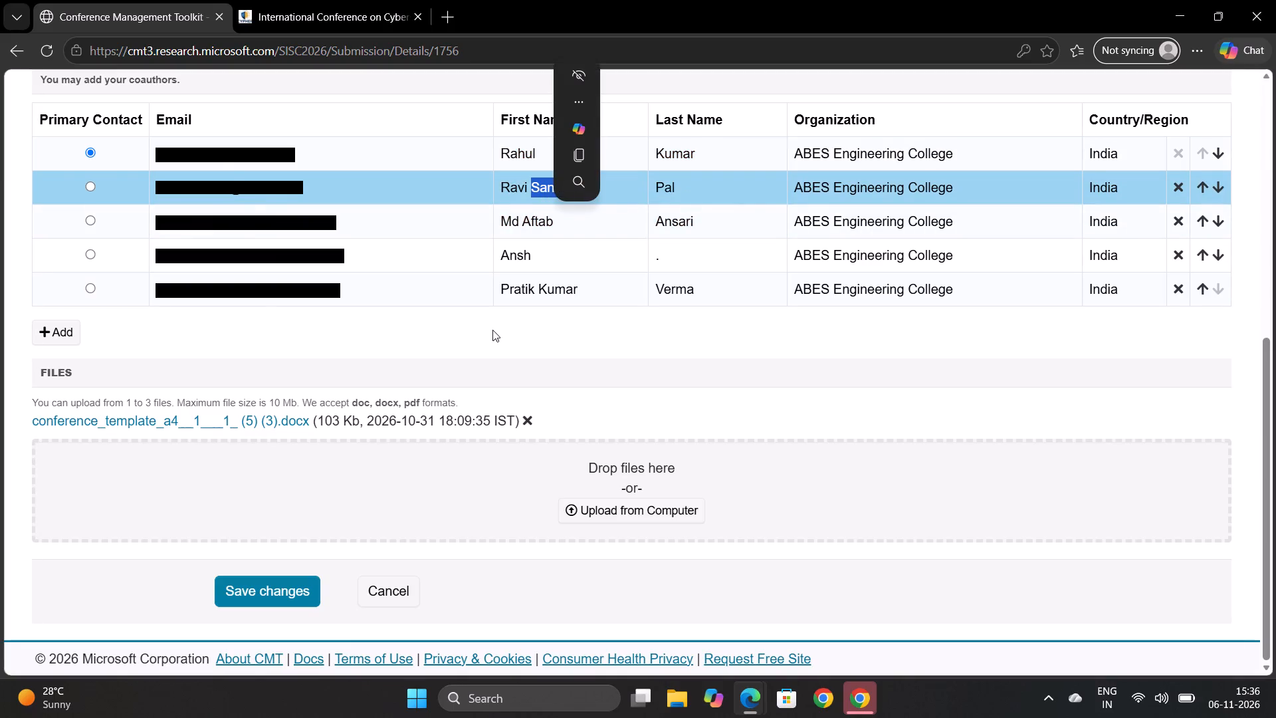
# Remove the second listed author from the authors table of paper 1756.
pyautogui.scroll(-3, 492, 330)
pyautogui.scroll(6, 492, 330)
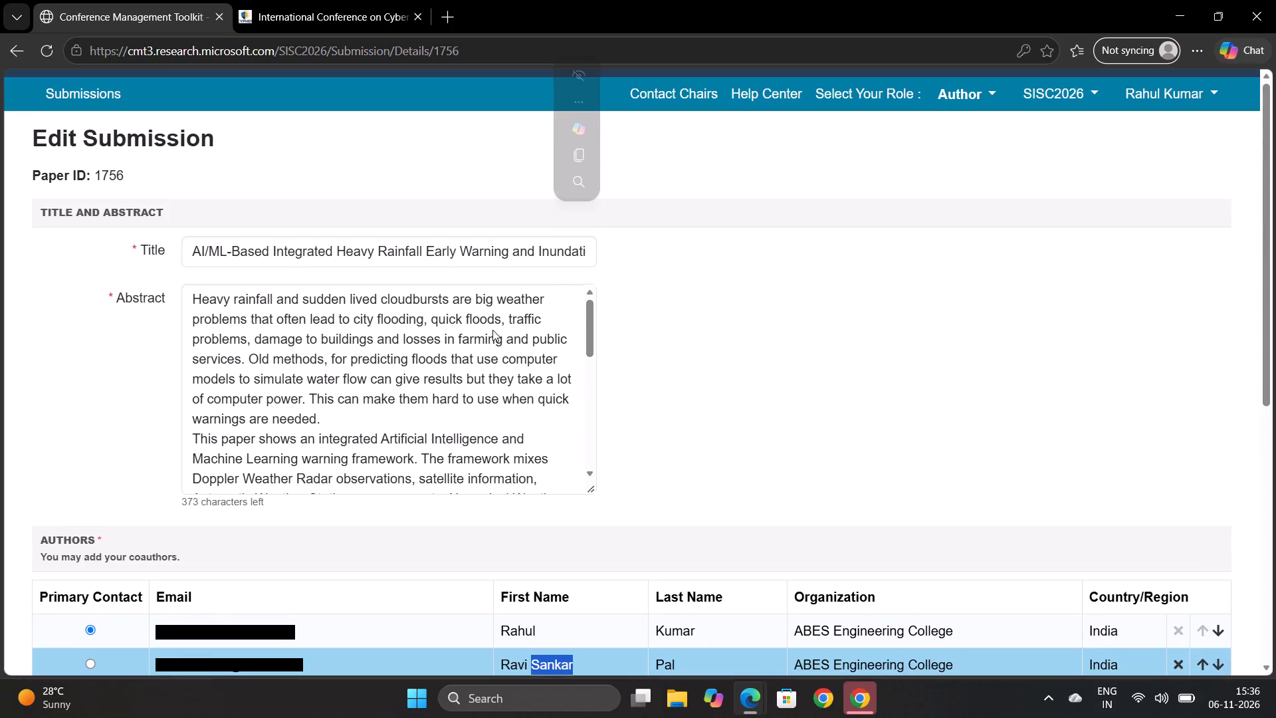
pyautogui.scroll(-2, 834, 291)
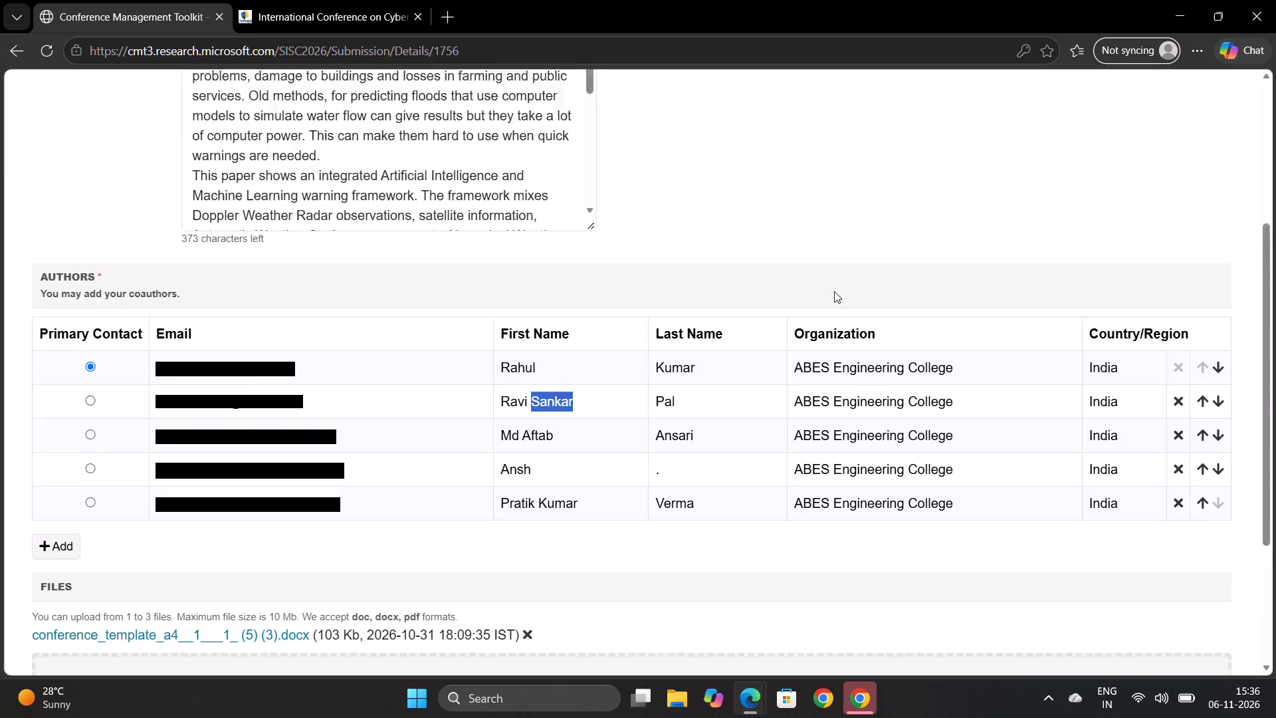
pyautogui.scroll(-1, 834, 291)
pyautogui.scroll(2, 834, 291)
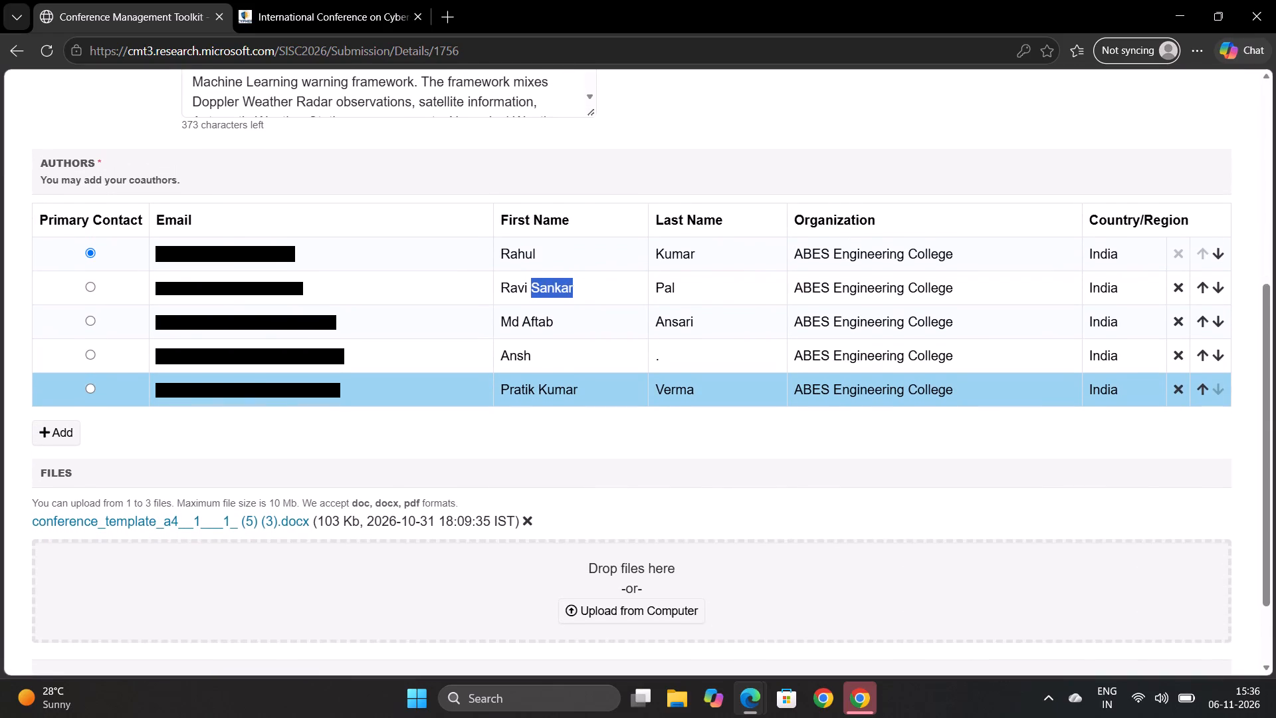
pyautogui.scroll(1, 834, 291)
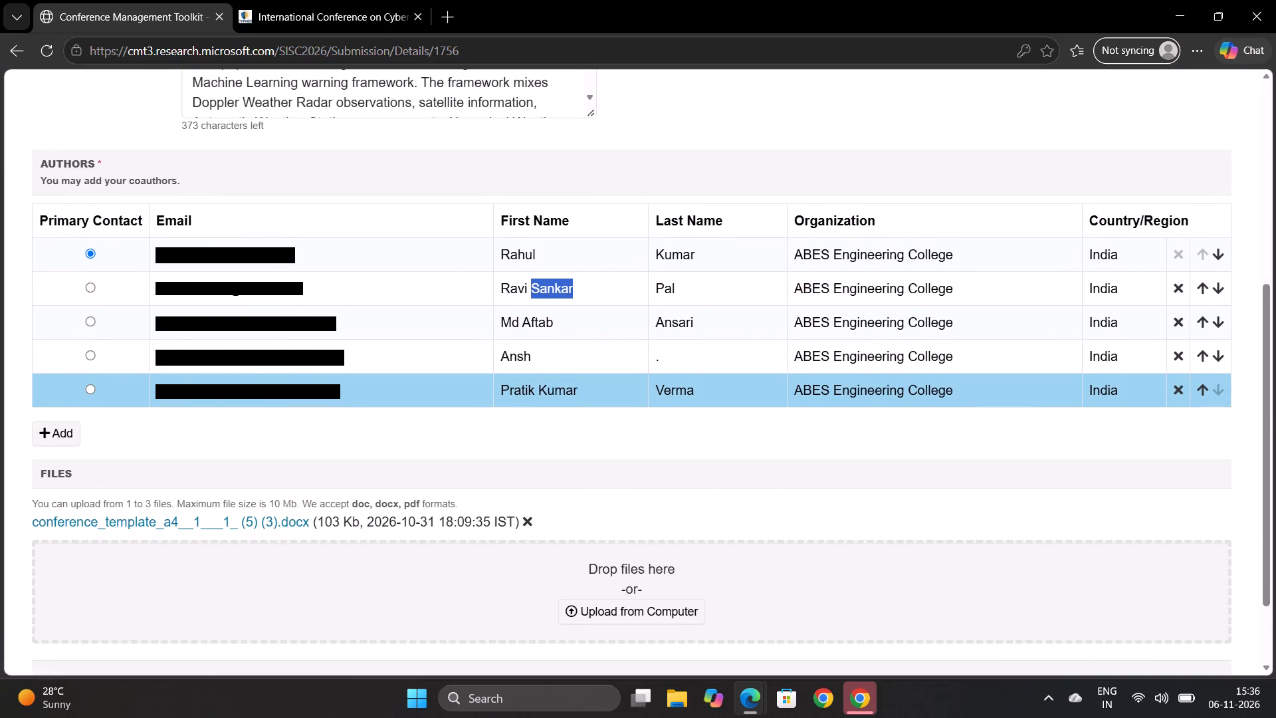
pyautogui.scroll(1, 834, 291)
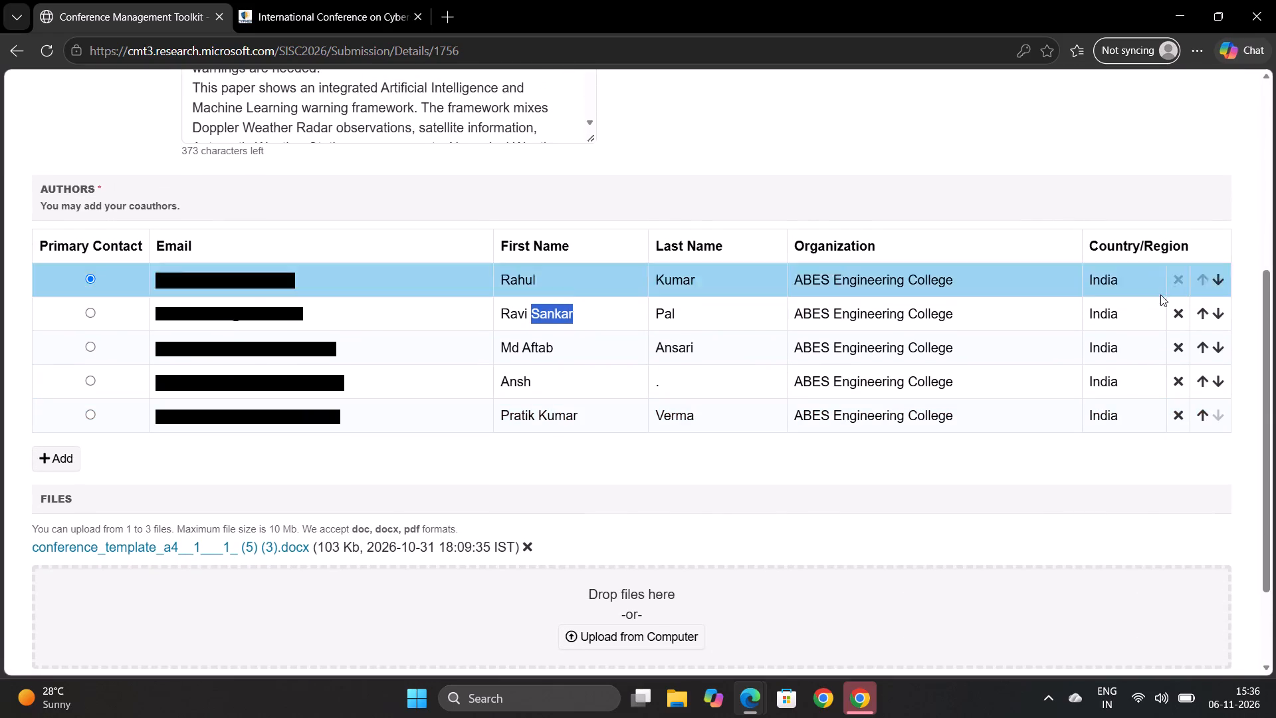
pyautogui.click(1182, 316)
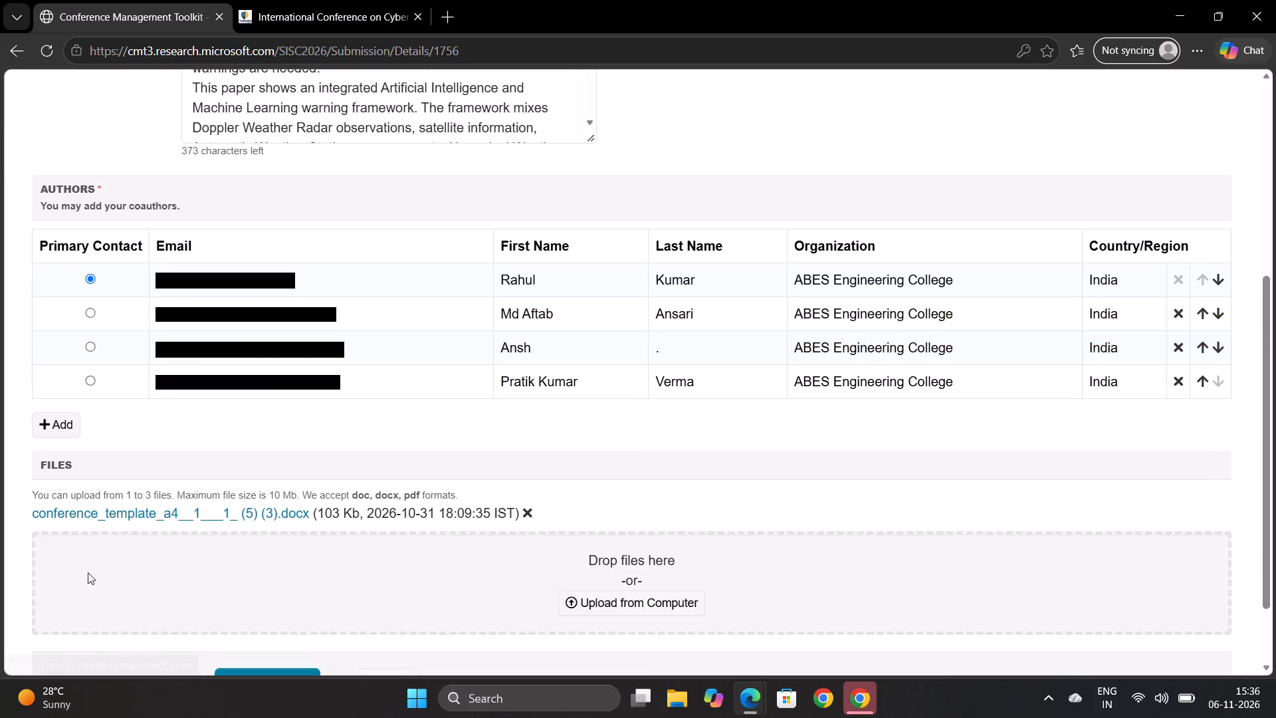
# Start a new coauthor entry below the authors table, beginning with its email field.
pyautogui.click(57, 418)
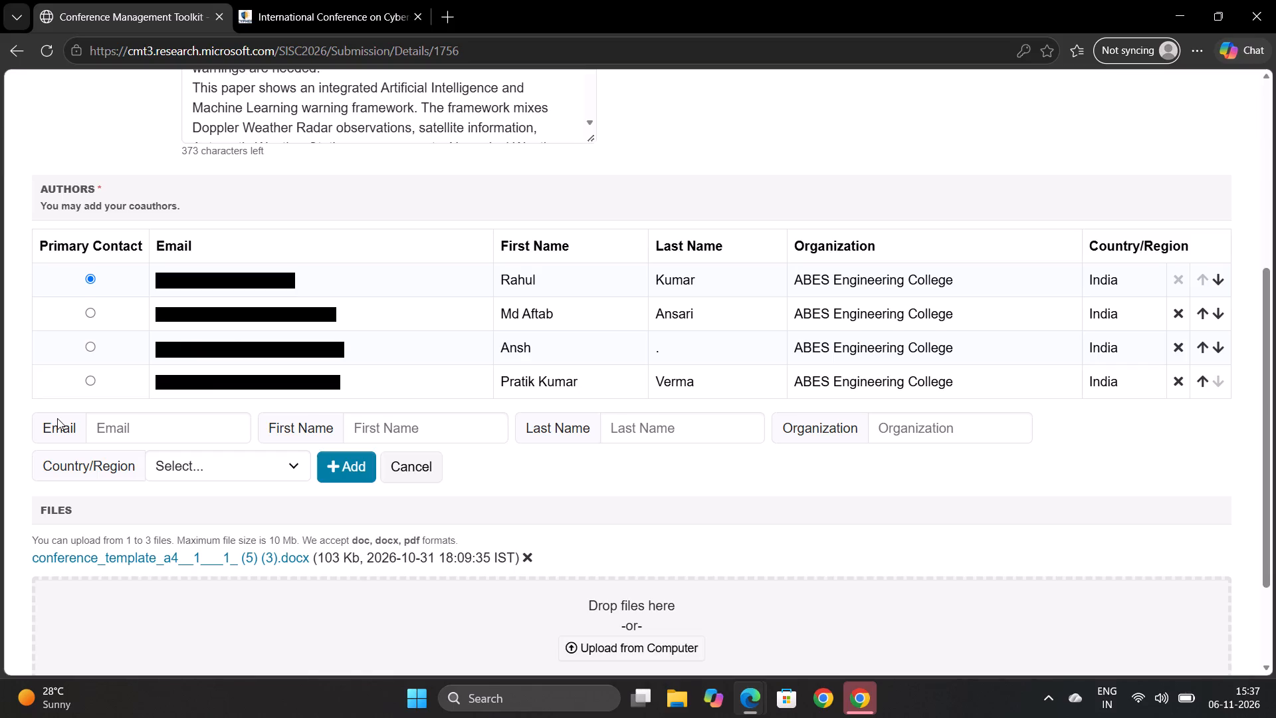
pyautogui.click(108, 435)
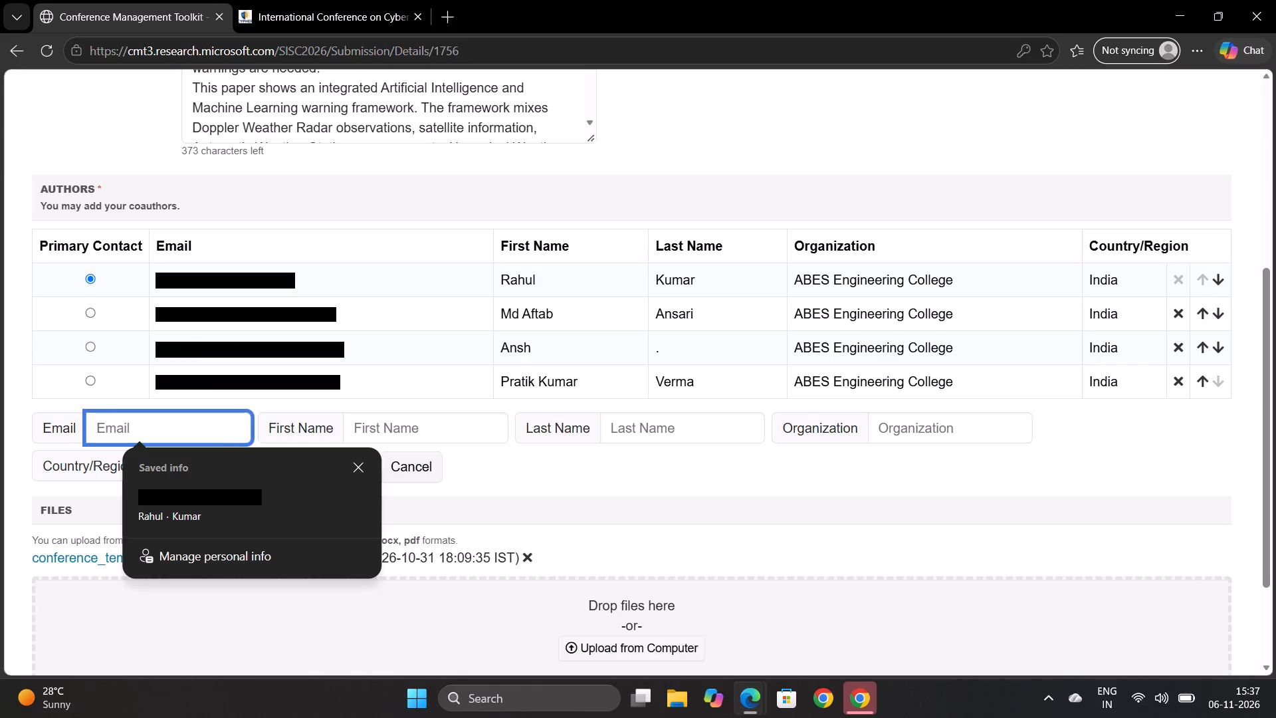
# Switch to File Explorer and open the recent Word document conference_template_a4__1___1_ (5) (3).
pyautogui.click(544, 699)
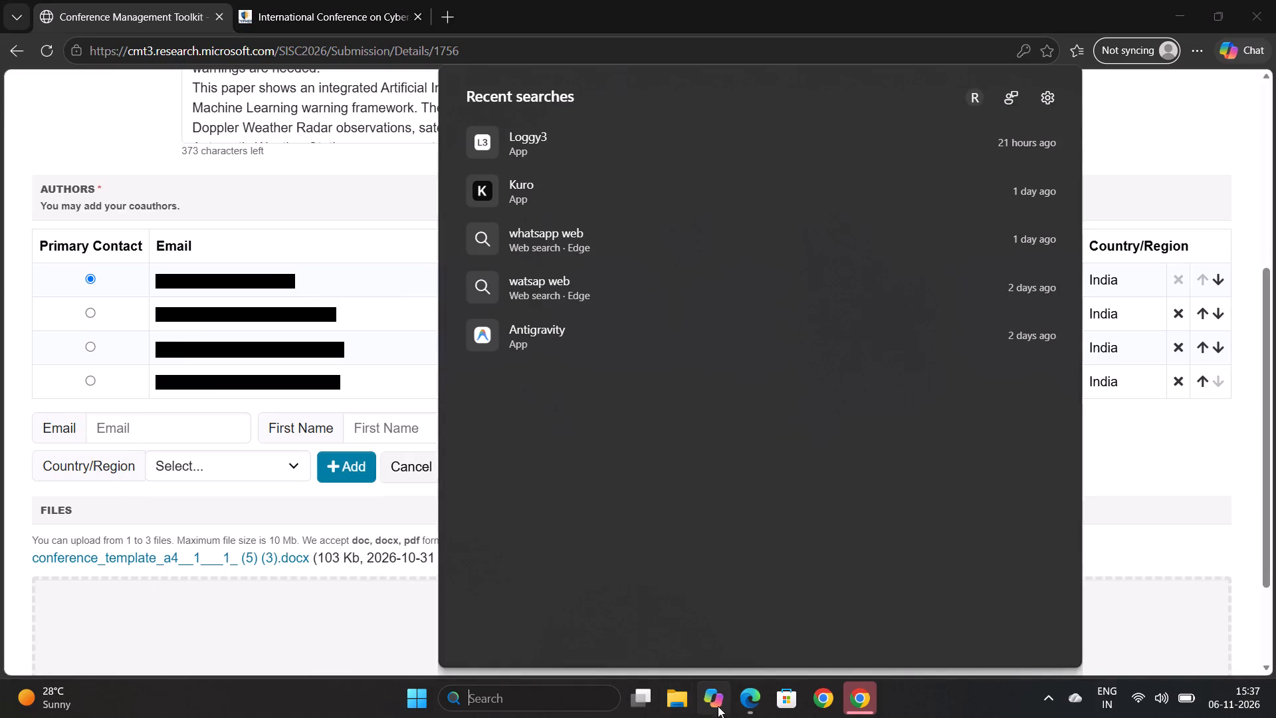
pyautogui.doubleClick(682, 703)
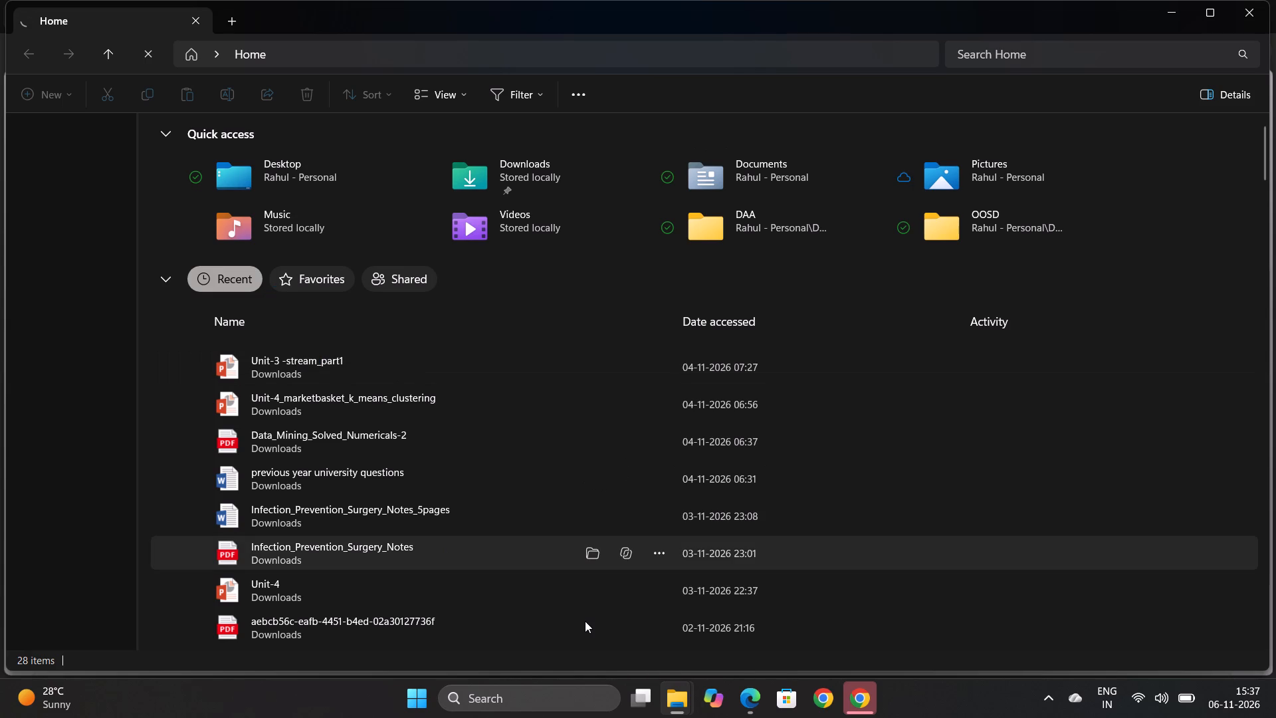
pyautogui.click(678, 701)
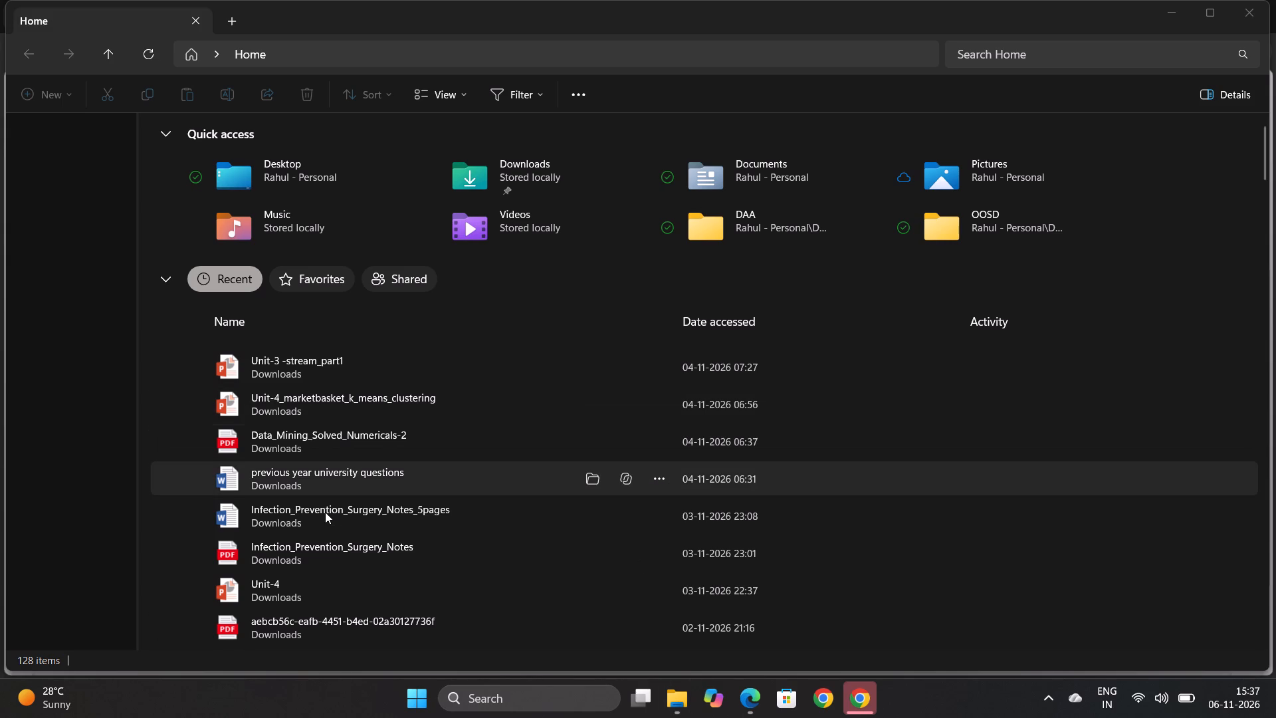
pyautogui.scroll(-5, 325, 512)
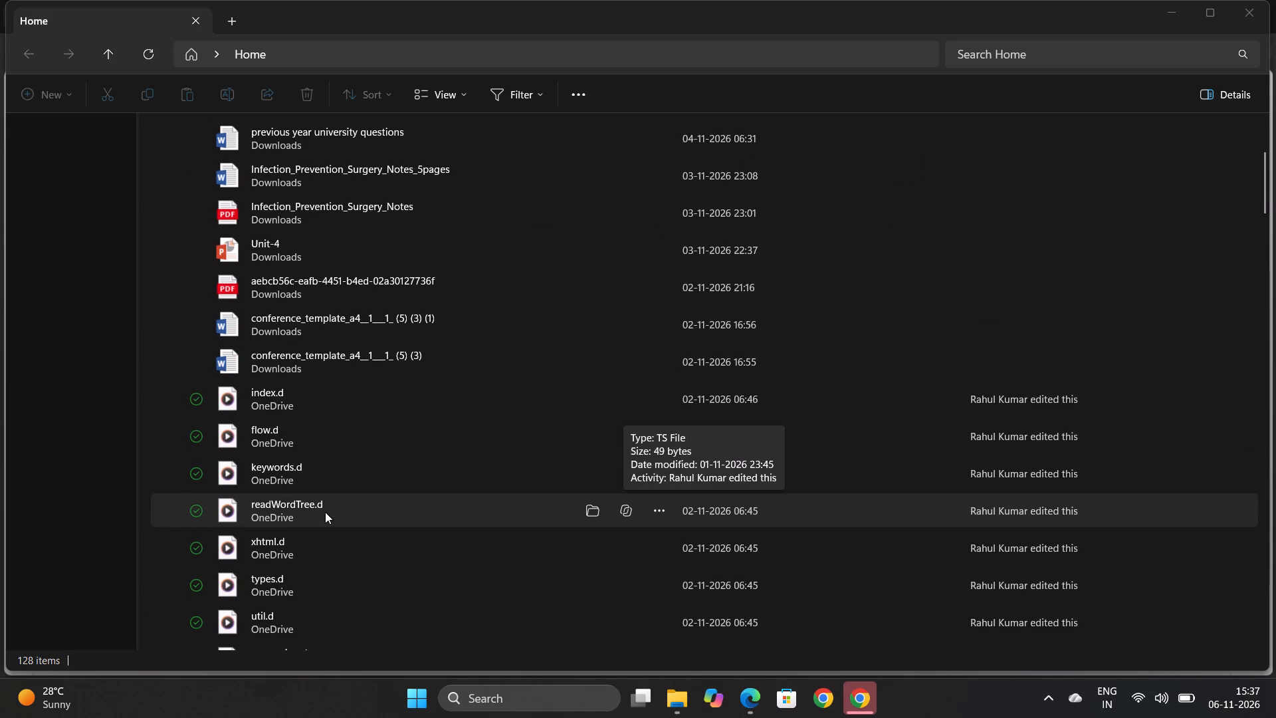
pyautogui.doubleClick(253, 355)
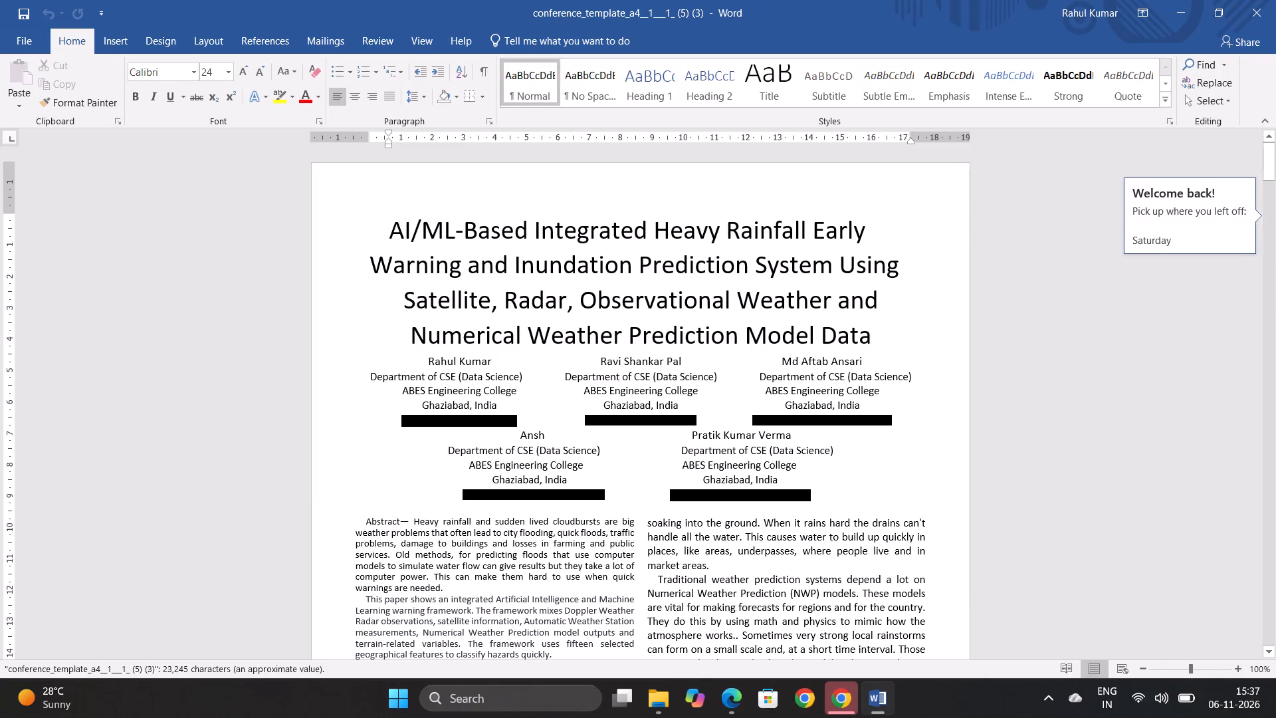
# Copy the second author's email from the Word manuscript into the new coauthor's email field in Edge.
pyautogui.click(577, 419)
pyautogui.moveTo(577, 419); pyautogui.dragTo(698, 419)
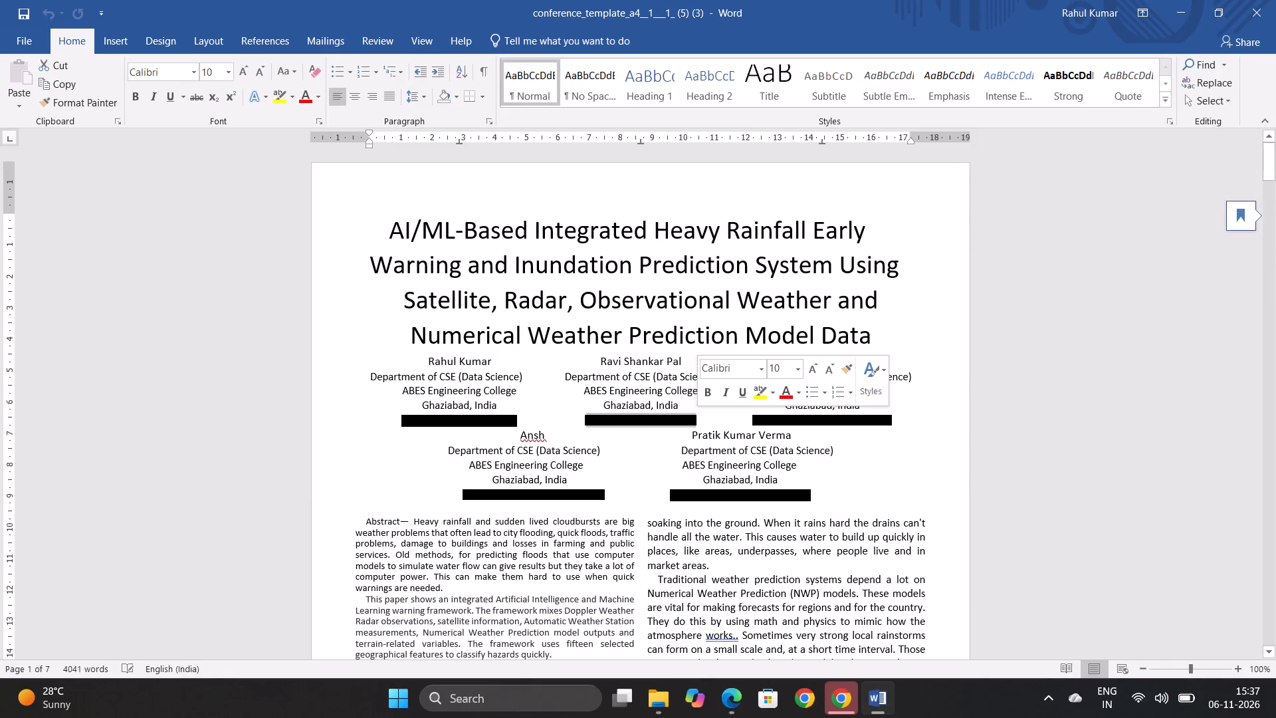
pyautogui.hotkey('ctrl', 'c')
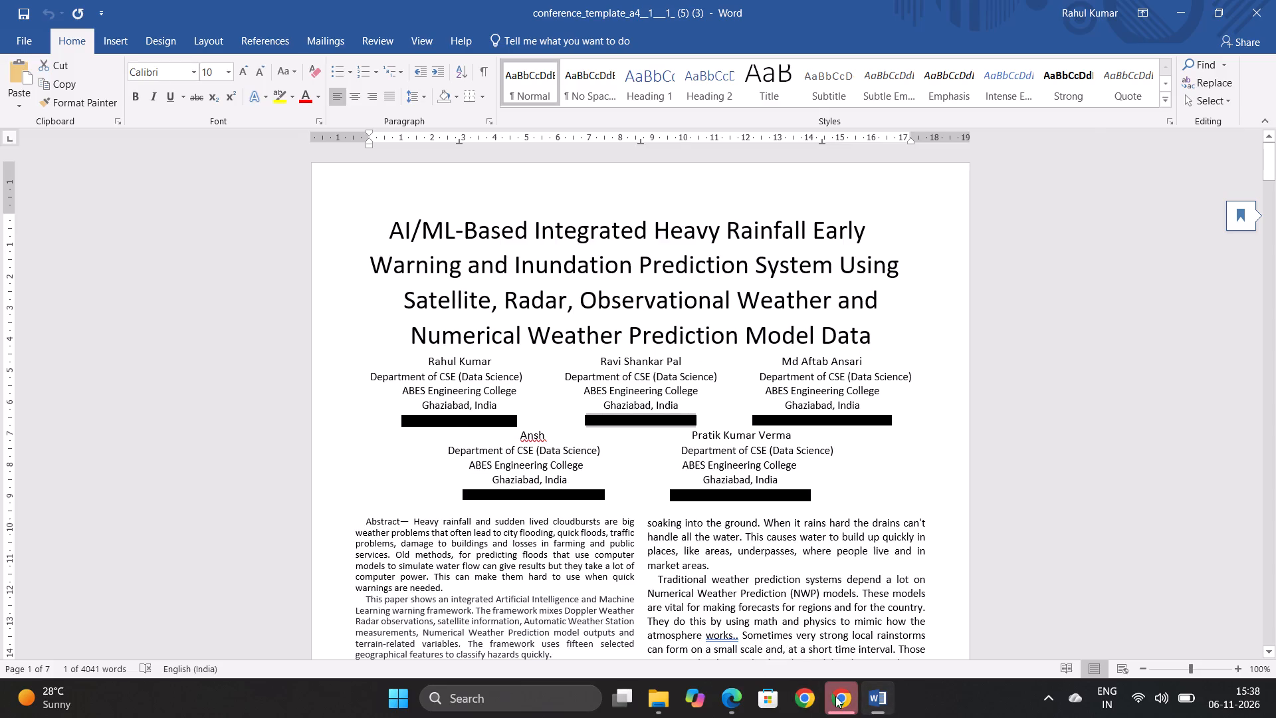
pyautogui.click(835, 696)
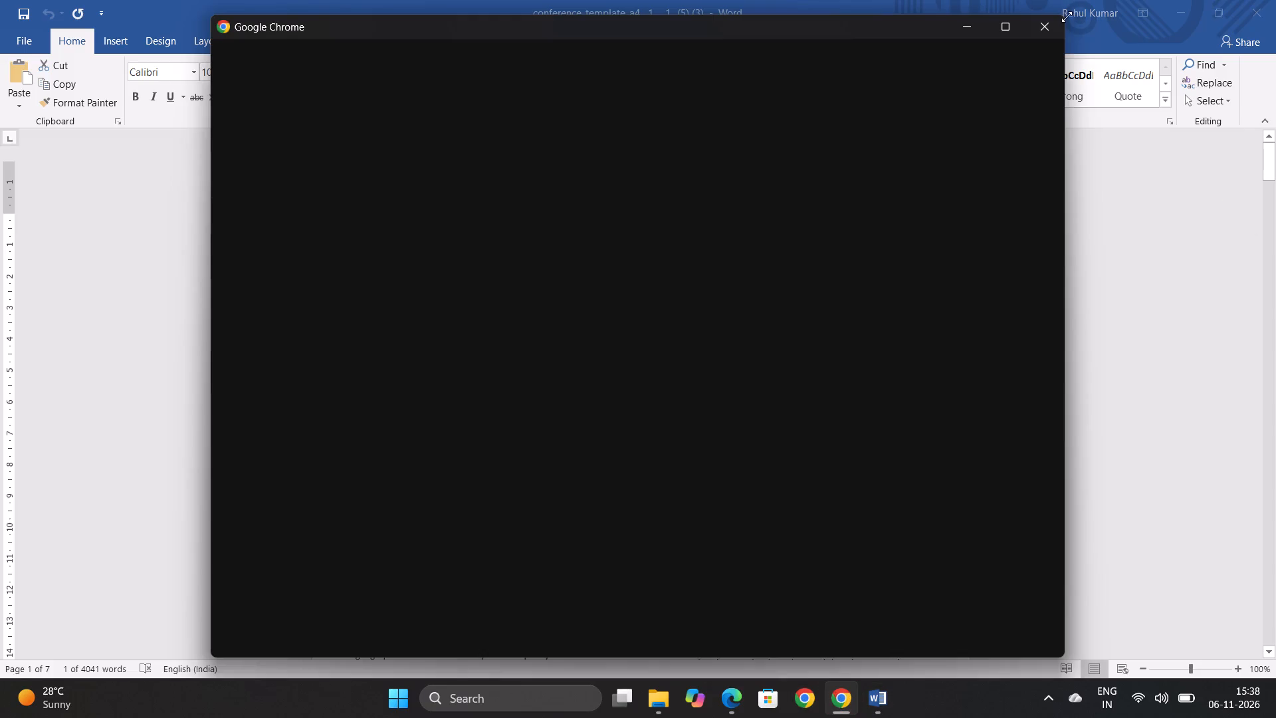
pyautogui.click(1047, 23)
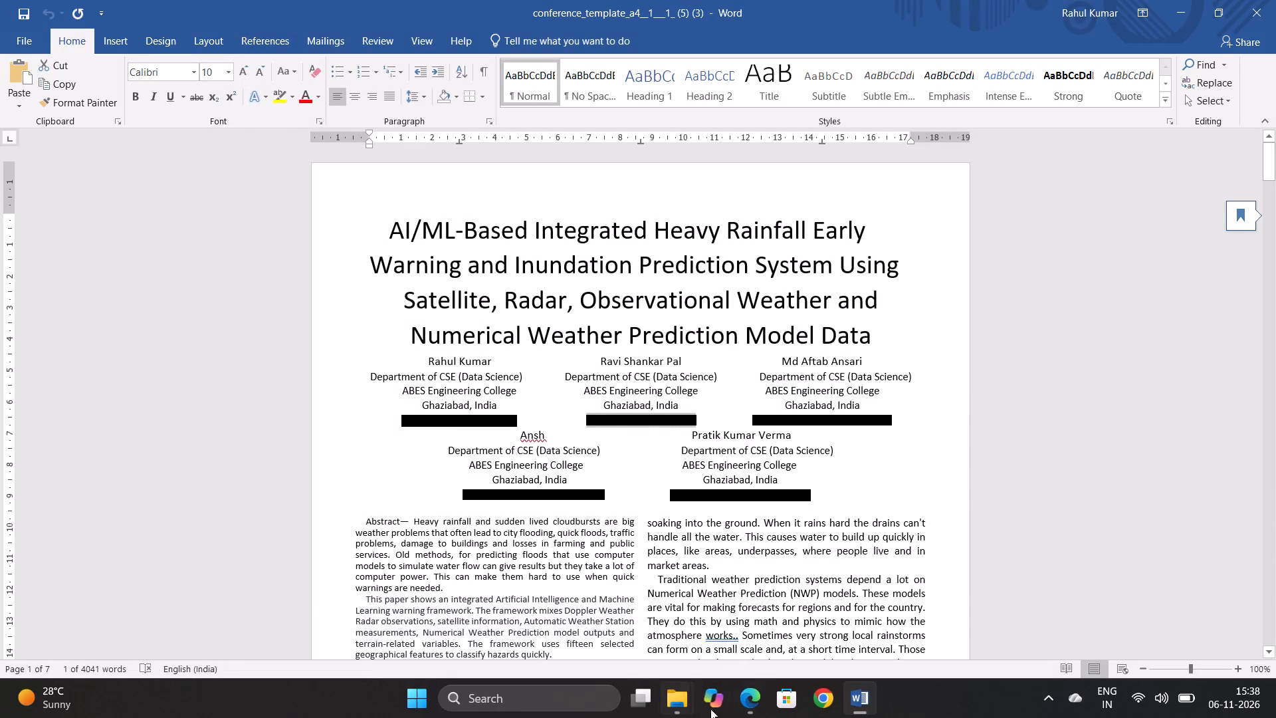
pyautogui.click(761, 699)
pyautogui.click(797, 628)
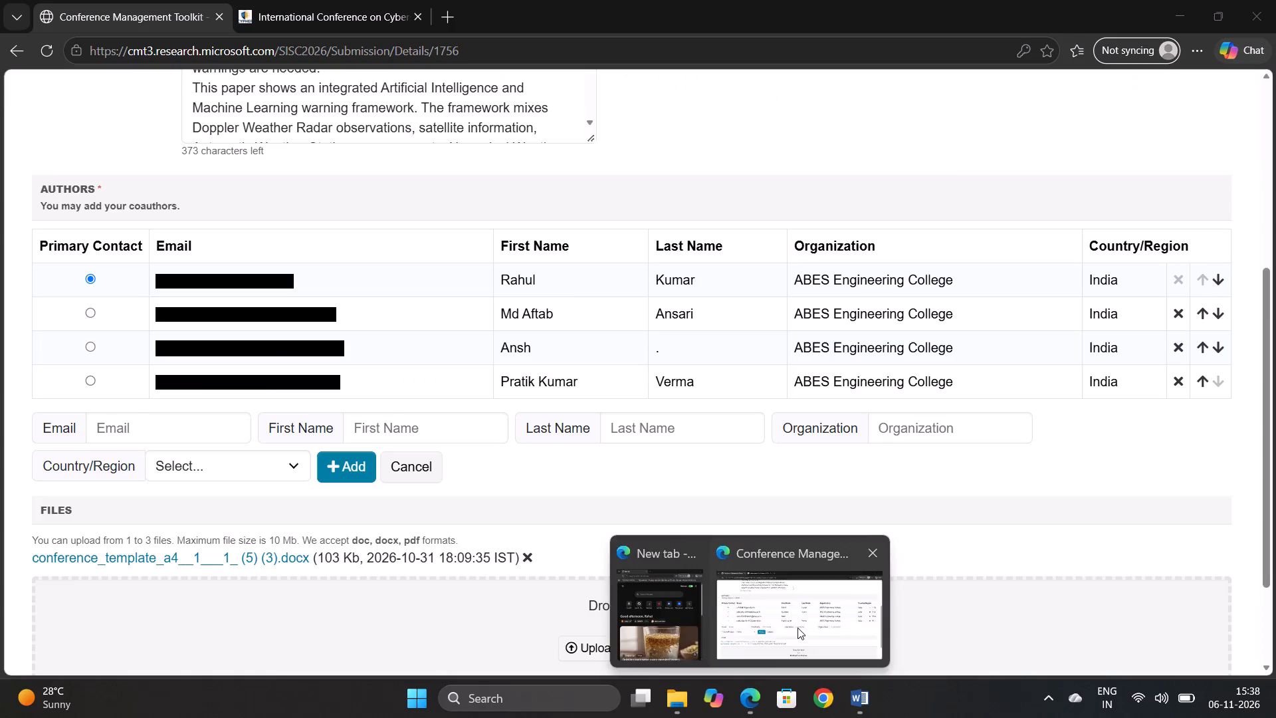
pyautogui.click(114, 425)
pyautogui.hotkey('ctrl', 'v')
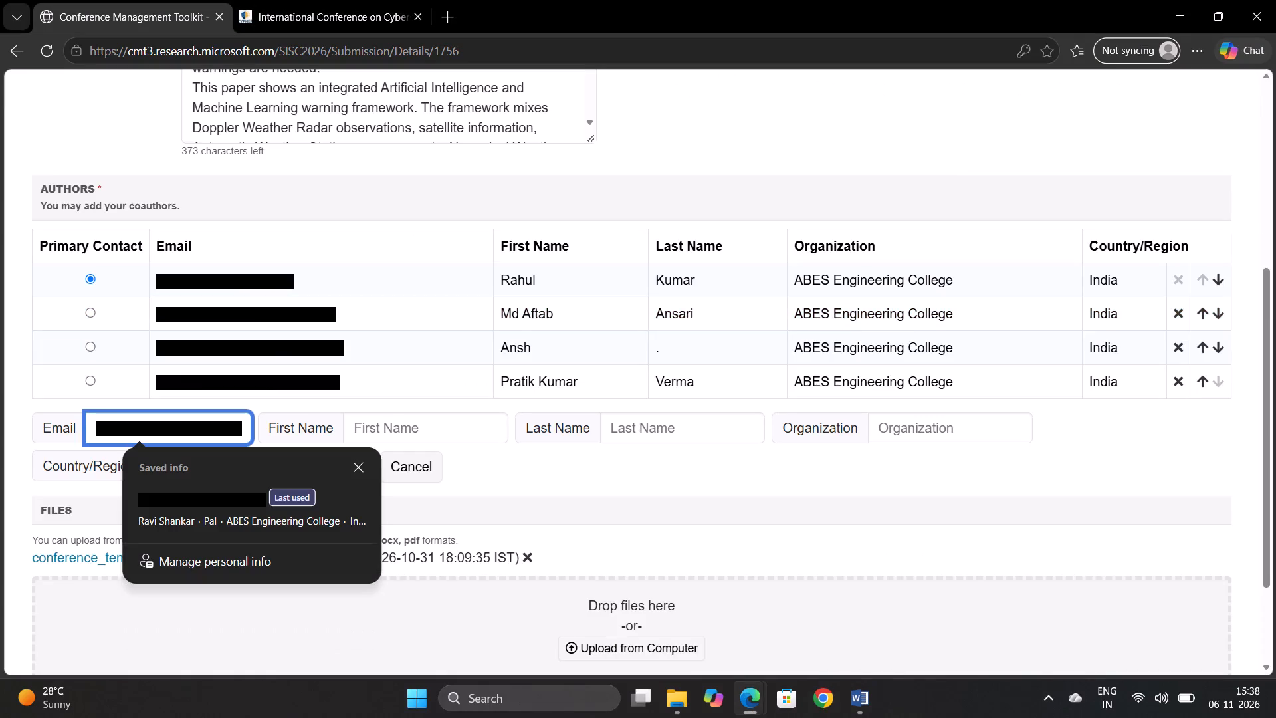
# Copy the second author's name from the Word manuscript into the First Name field and remove the surname from it.
pyautogui.click(395, 418)
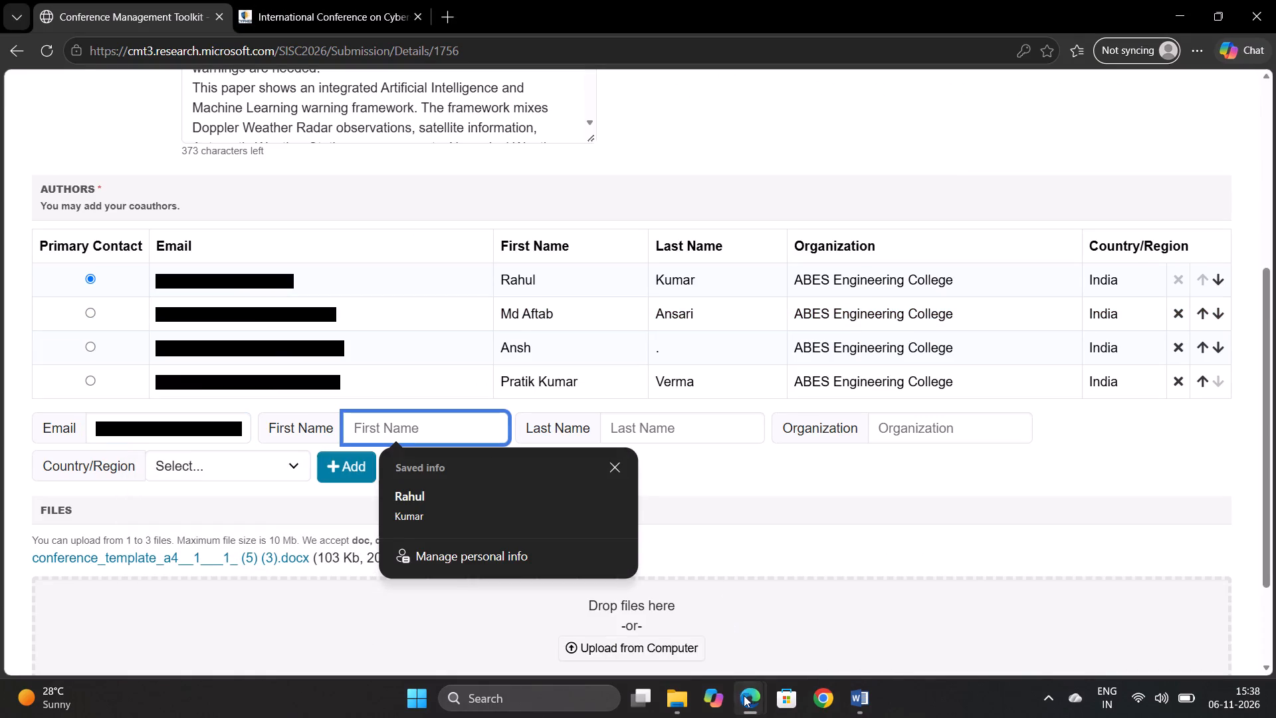
pyautogui.click(752, 701)
pyautogui.click(843, 627)
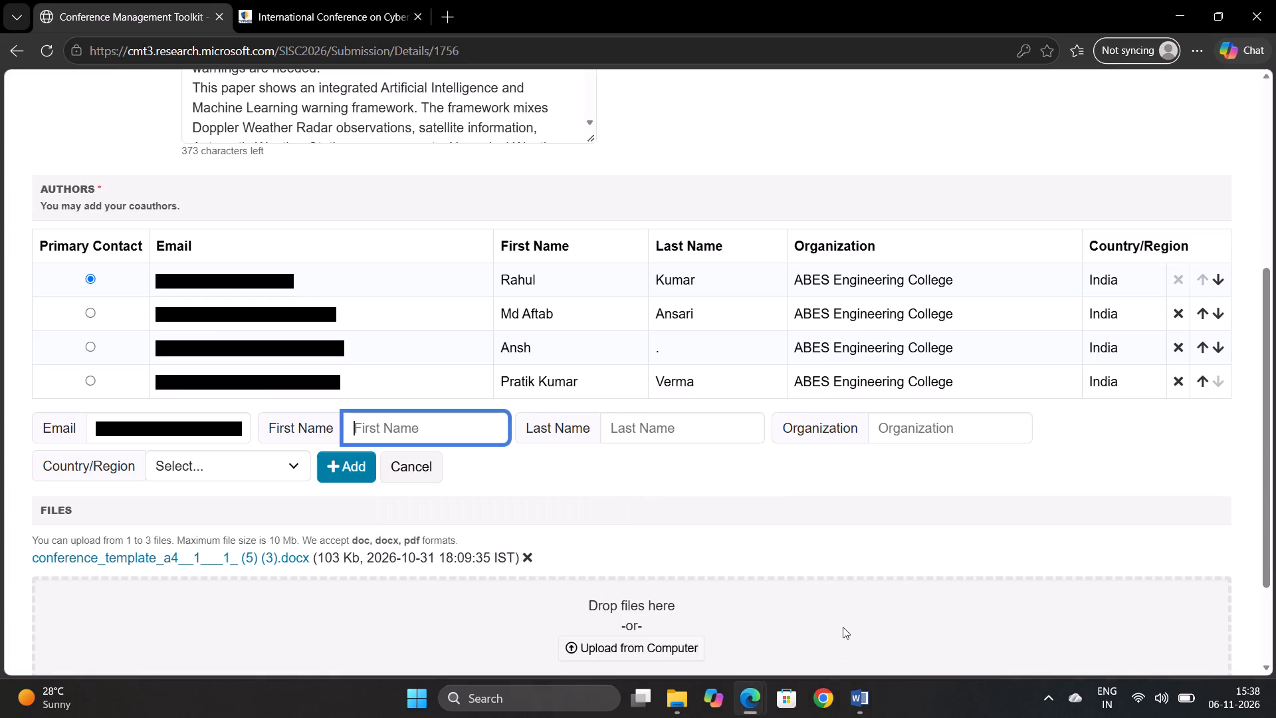
pyautogui.click(857, 691)
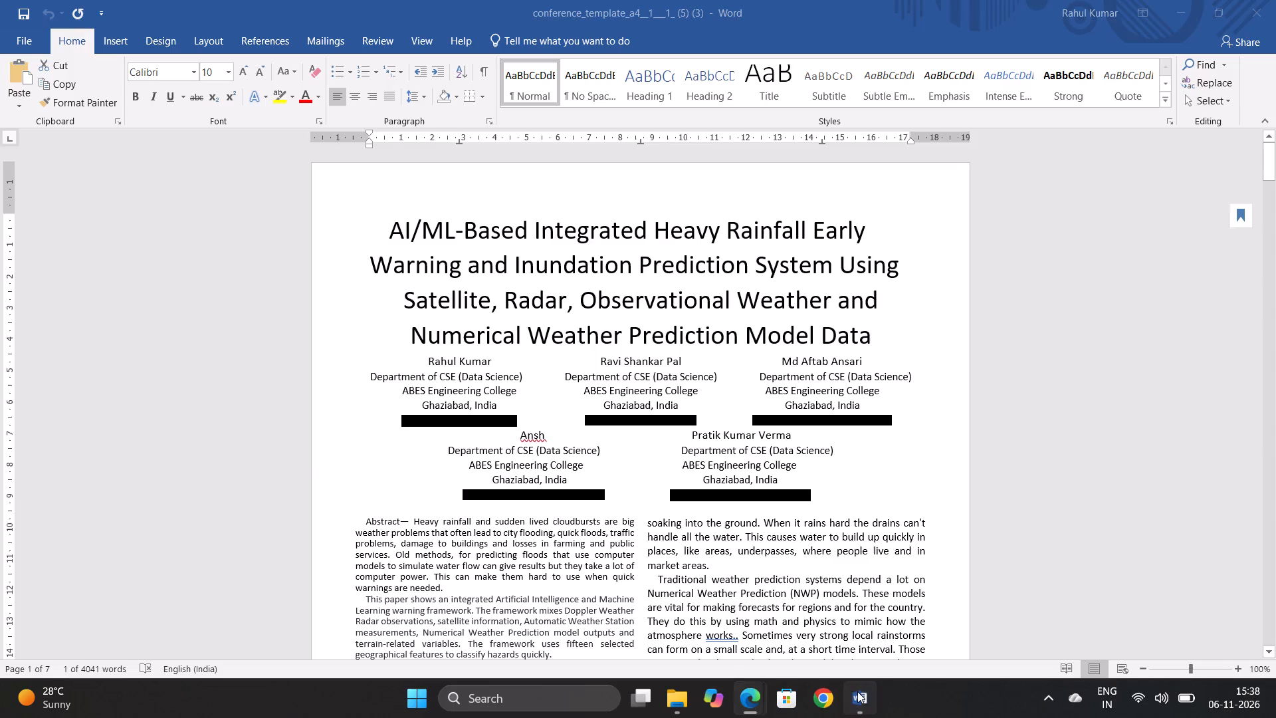
pyautogui.moveTo(681, 362); pyautogui.dragTo(597, 360)
pyautogui.hotkey('ctrl', 'c')
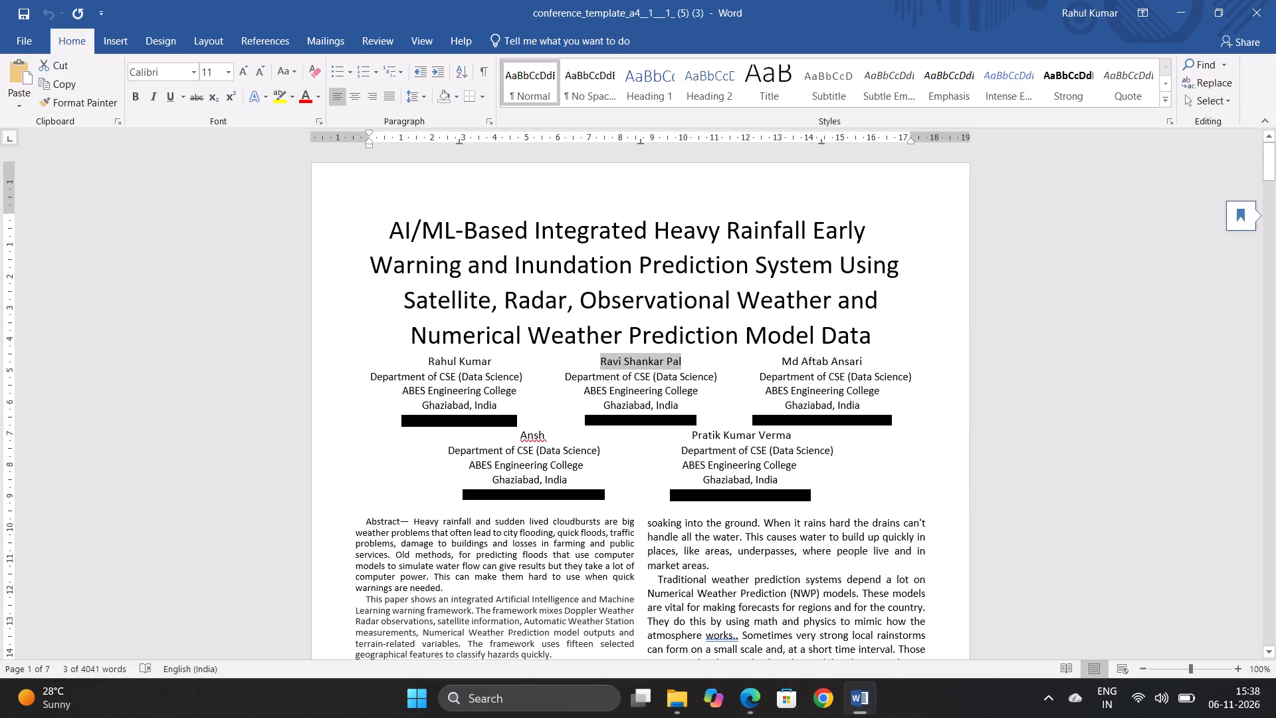
pyautogui.click(749, 695)
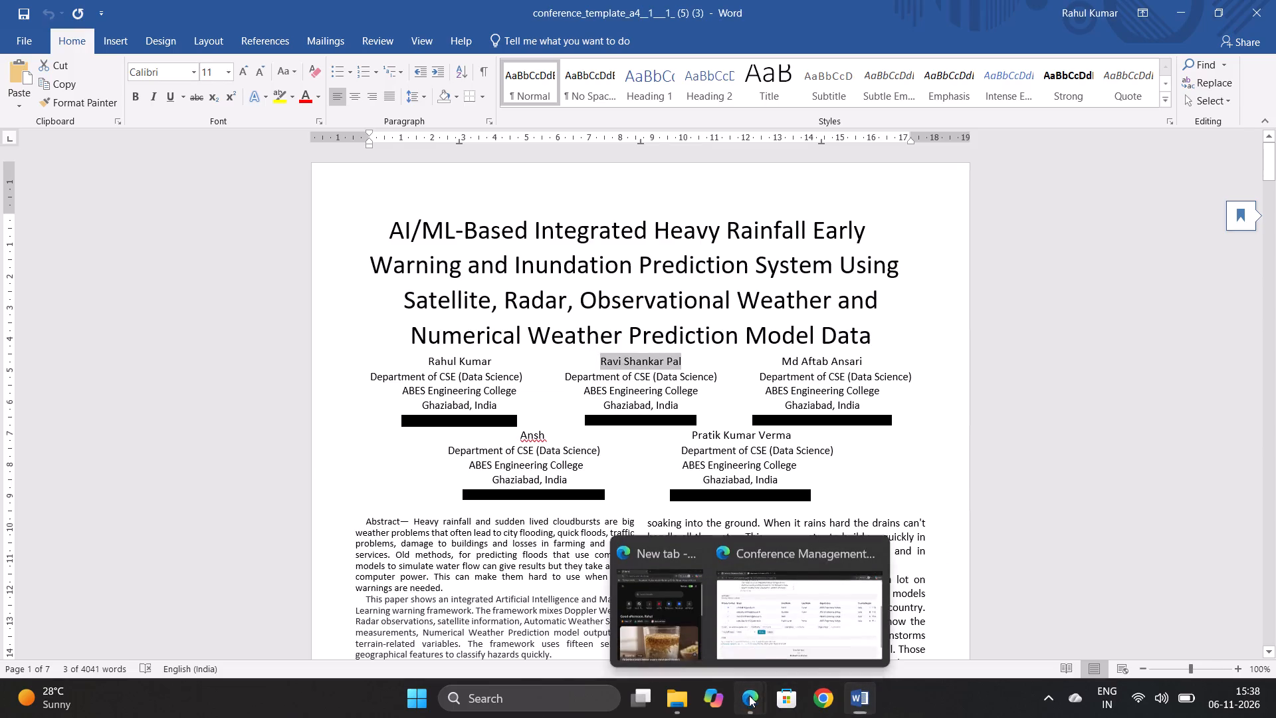
pyautogui.click(808, 637)
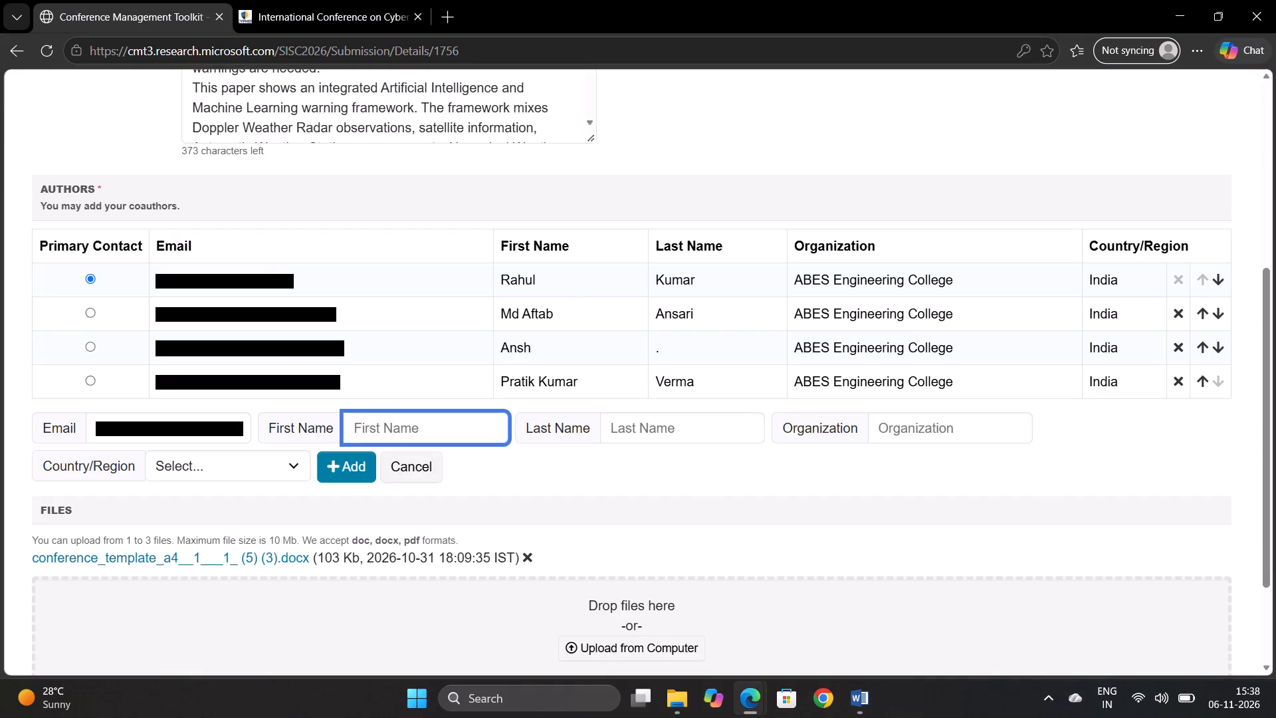
pyautogui.click(389, 428)
pyautogui.hotkey('ctrl', 'v')
pyautogui.press('BackSpace')
pyautogui.press('BackSpace')
pyautogui.press('BackSpace')
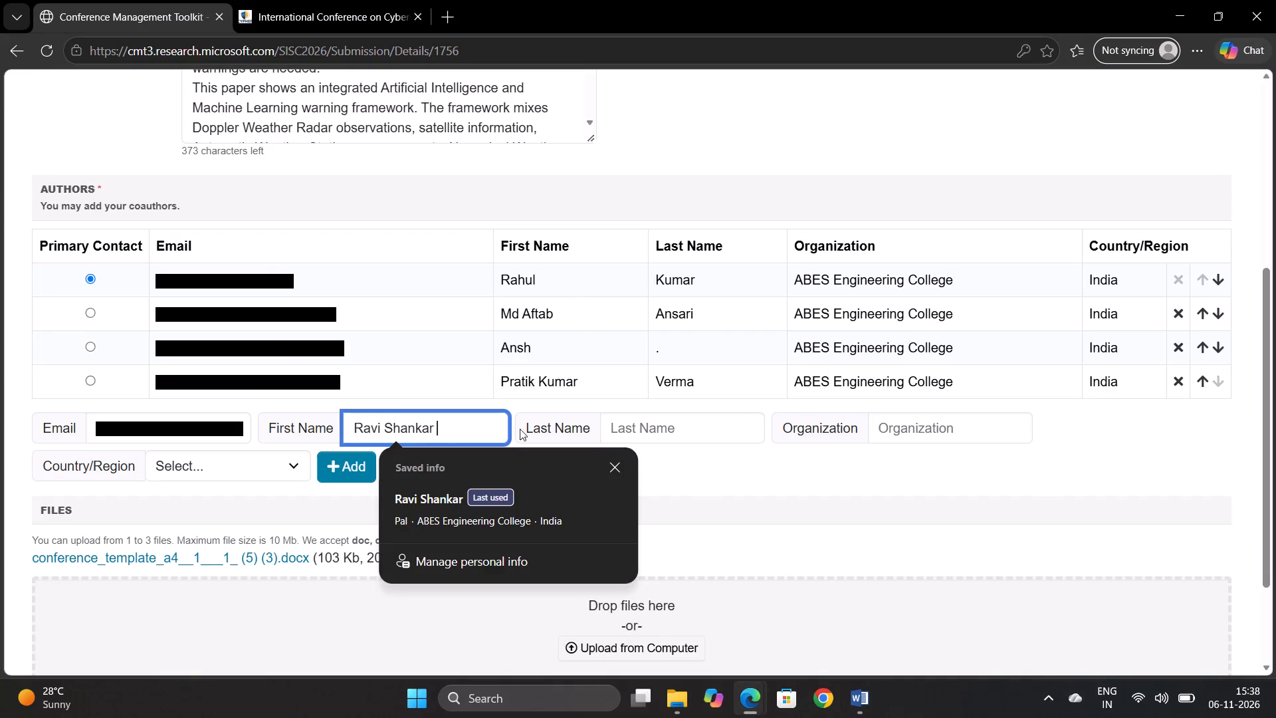
# Paste the copied author name into the Last Name field and trim it to the surname only.
pyautogui.click(621, 429)
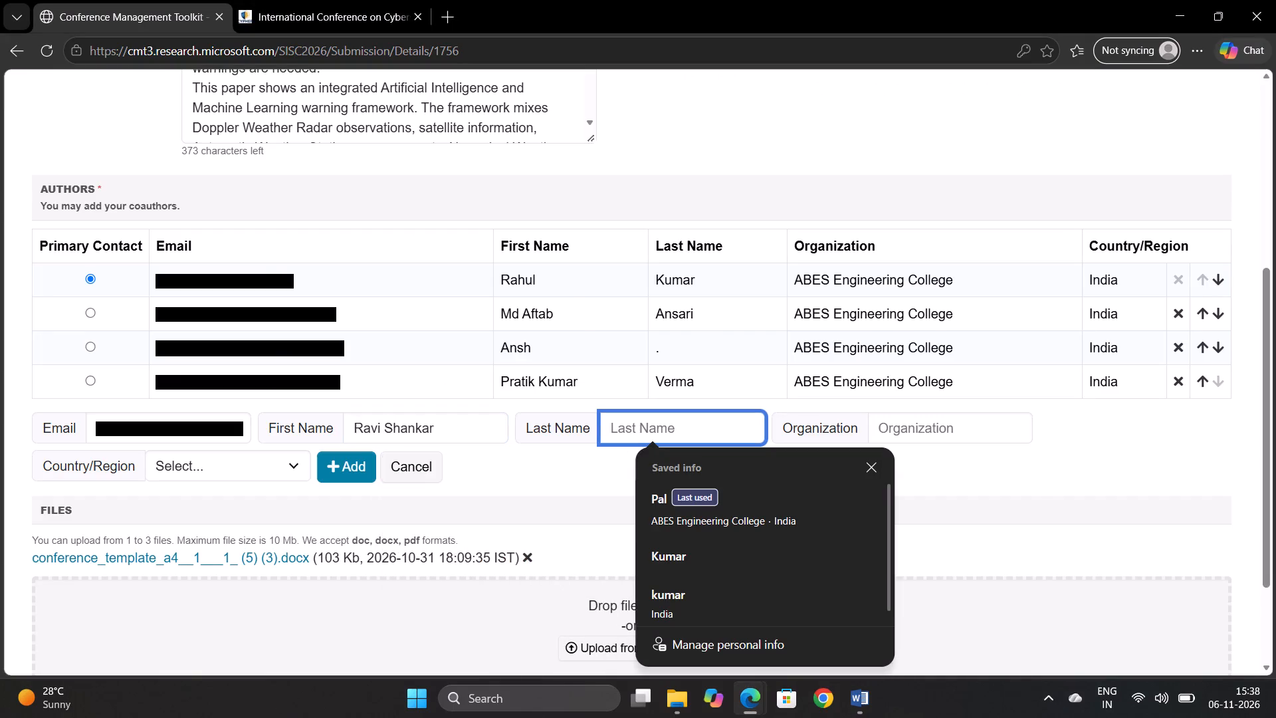
pyautogui.hotkey('ctrl', 'v')
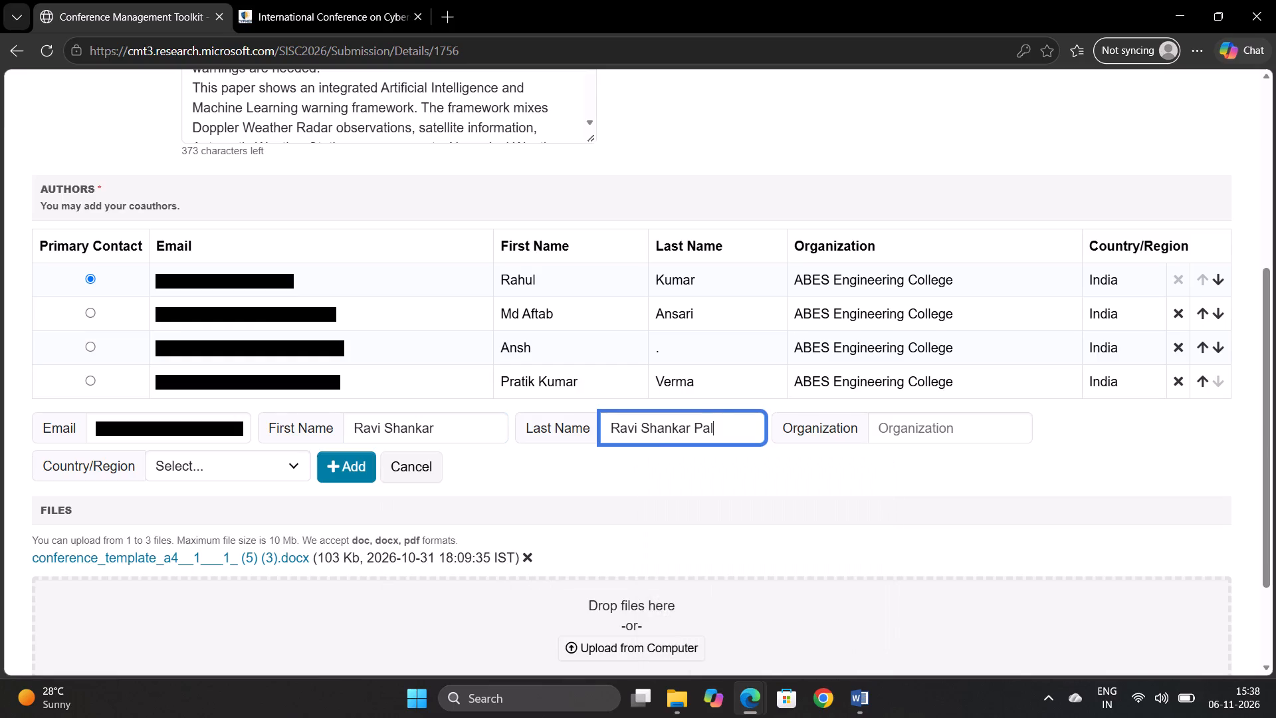
pyautogui.press('Left')
pyautogui.press('Left')
pyautogui.press('Left')
pyautogui.press('BackSpace')
pyautogui.press('BackSpace')
pyautogui.press('BackSpace')
pyautogui.press('BackSpace')
pyautogui.press('BackSpace')
pyautogui.press('BackSpace')
pyautogui.press('BackSpace')
pyautogui.press('BackSpace')
pyautogui.press('BackSpace')
pyautogui.press('BackSpace')
pyautogui.press('BackSpace')
pyautogui.press('BackSpace')
pyautogui.press('BackSpace')
pyautogui.press('BackSpace')
pyautogui.press('BackSpace')
pyautogui.press('BackSpace')
pyautogui.press('BackSpace')
# Fill in ABES Engineering College as the organization and India as the country, and add the coauthor to the table.
pyautogui.click(940, 421)
pyautogui.click(940, 500)
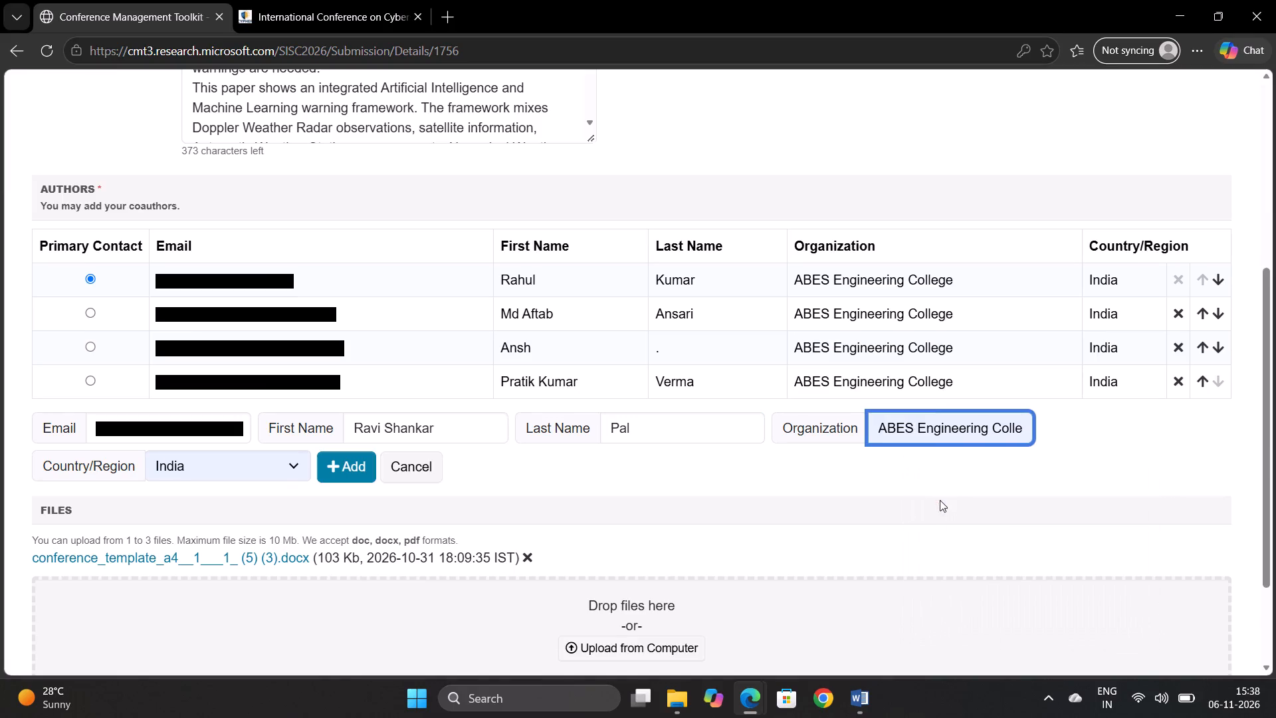
pyautogui.click(351, 468)
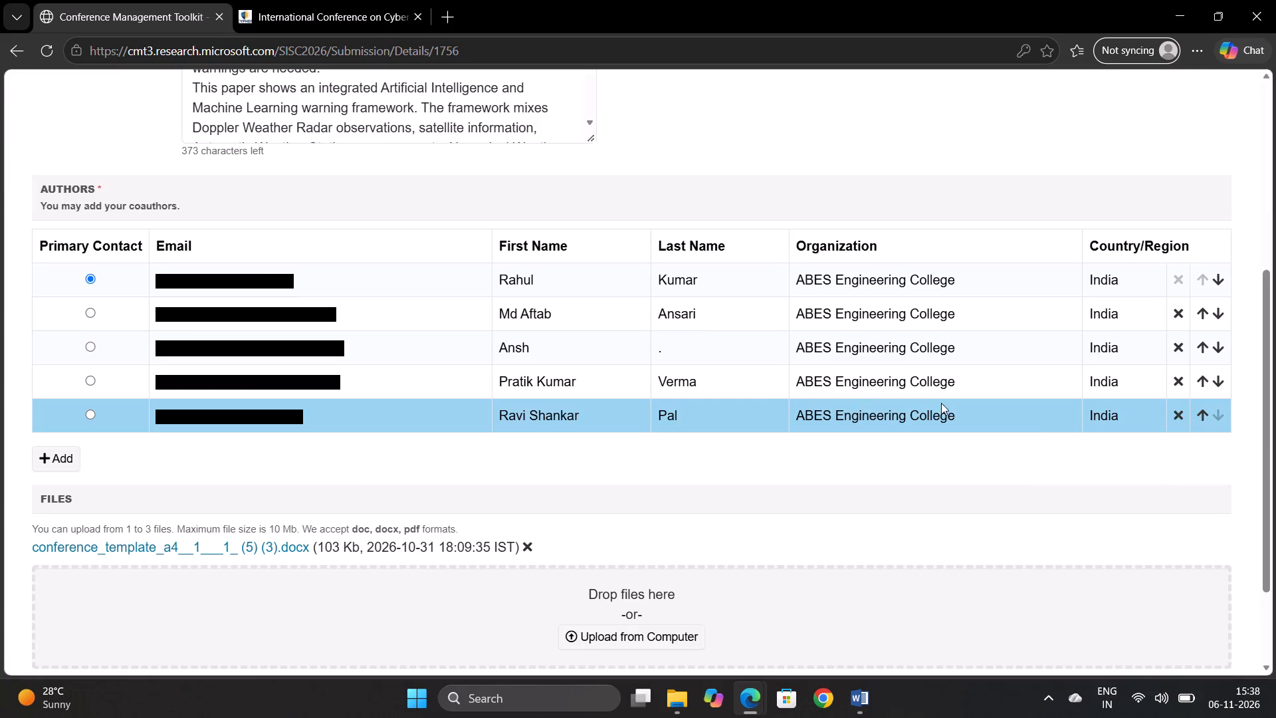
# Move the newly added coauthor up the authors table to second position, directly below the primary contact.
pyautogui.click(1202, 420)
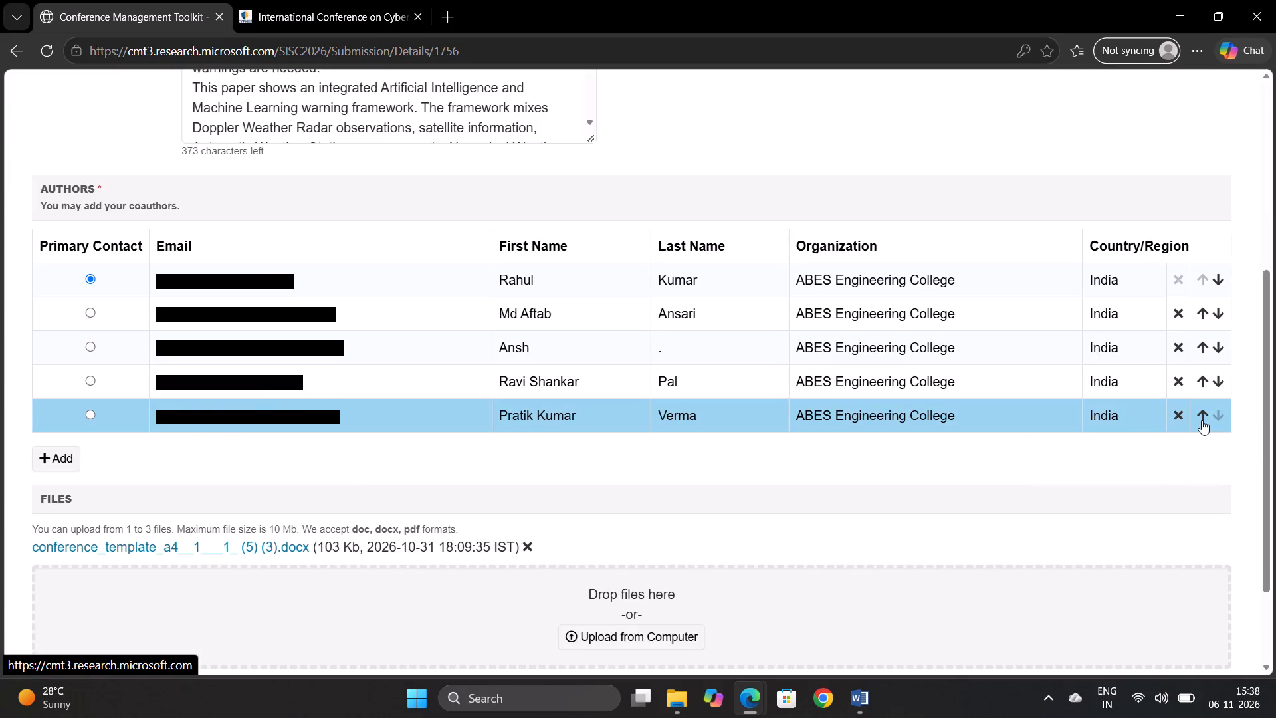
pyautogui.click(1202, 420)
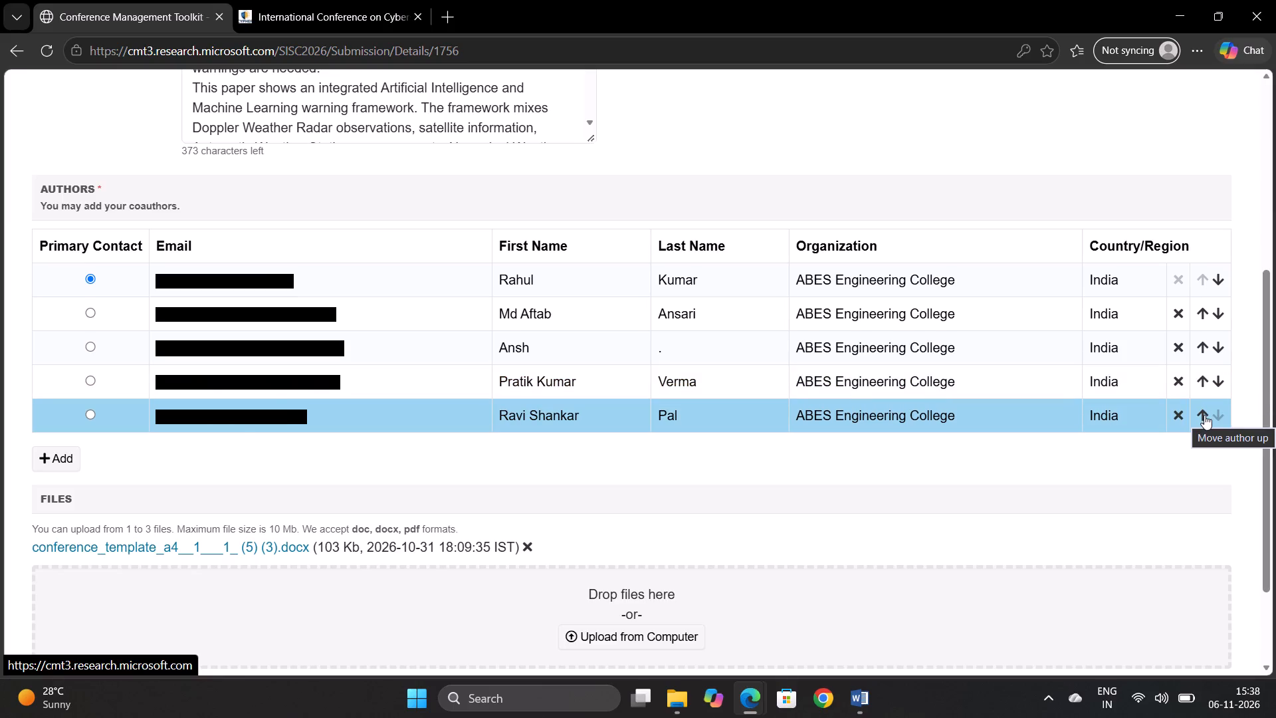
pyautogui.click(1204, 415)
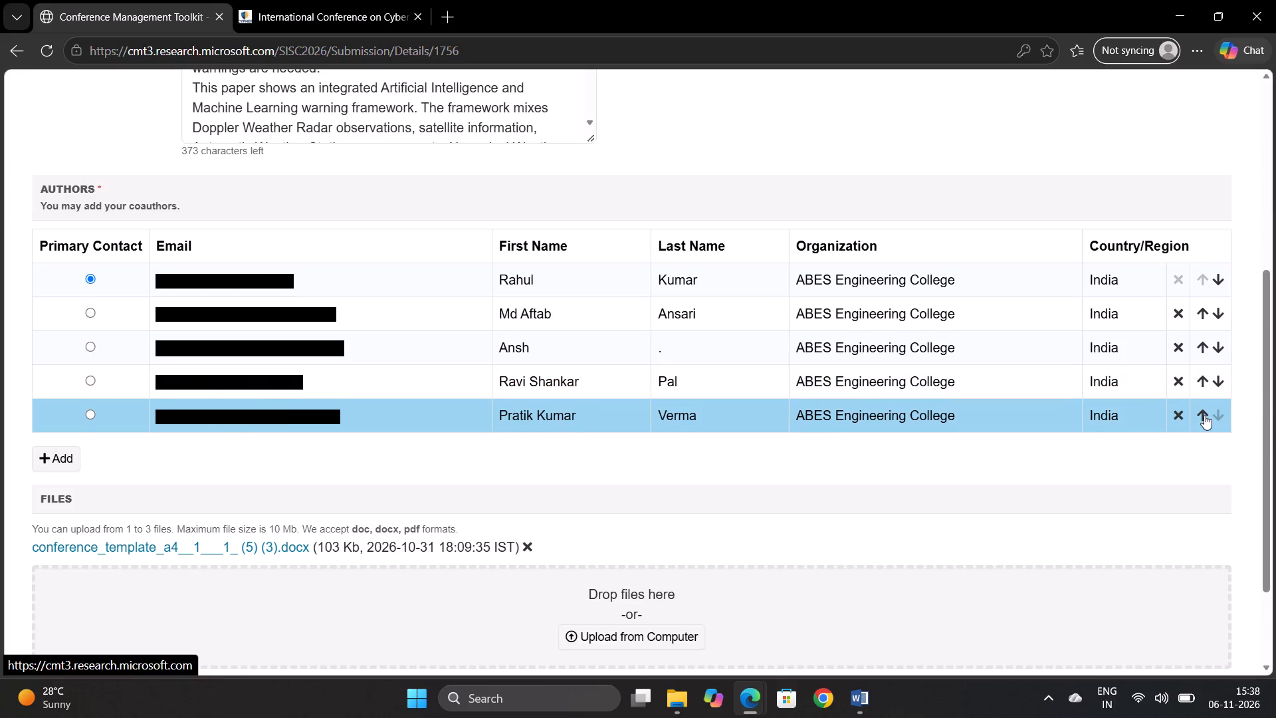
pyautogui.click(1202, 377)
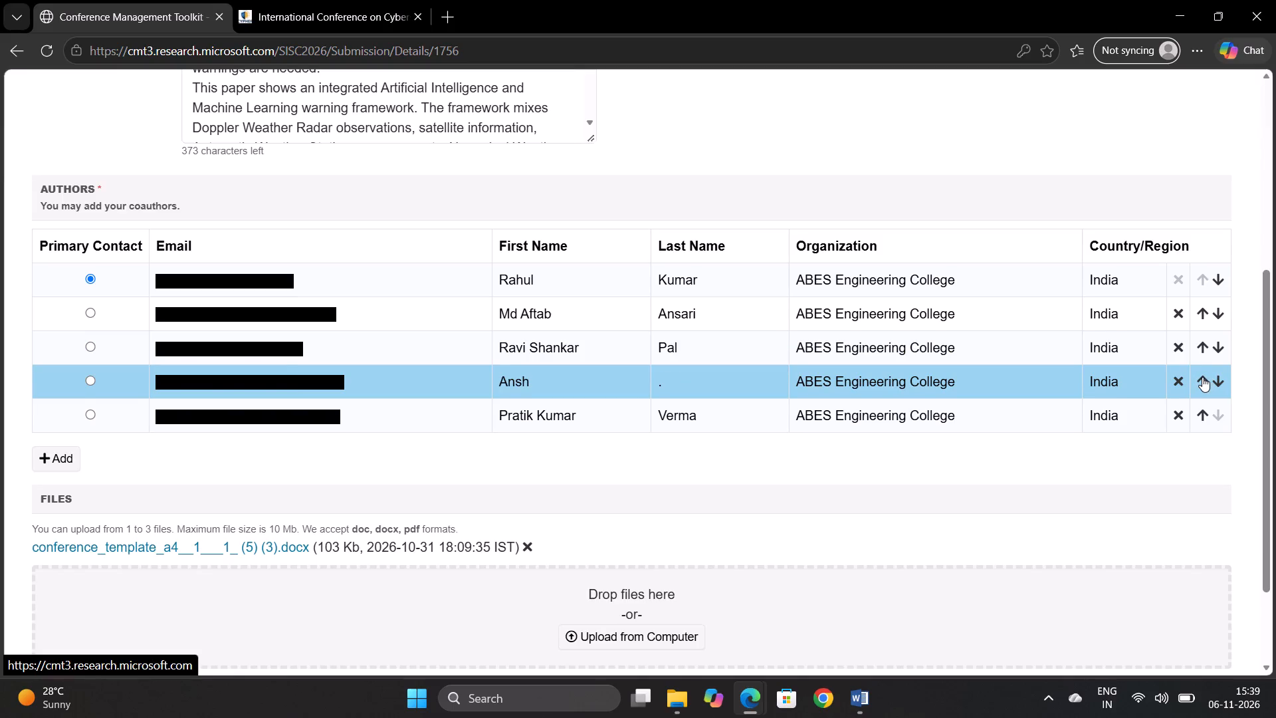
pyautogui.click(1199, 354)
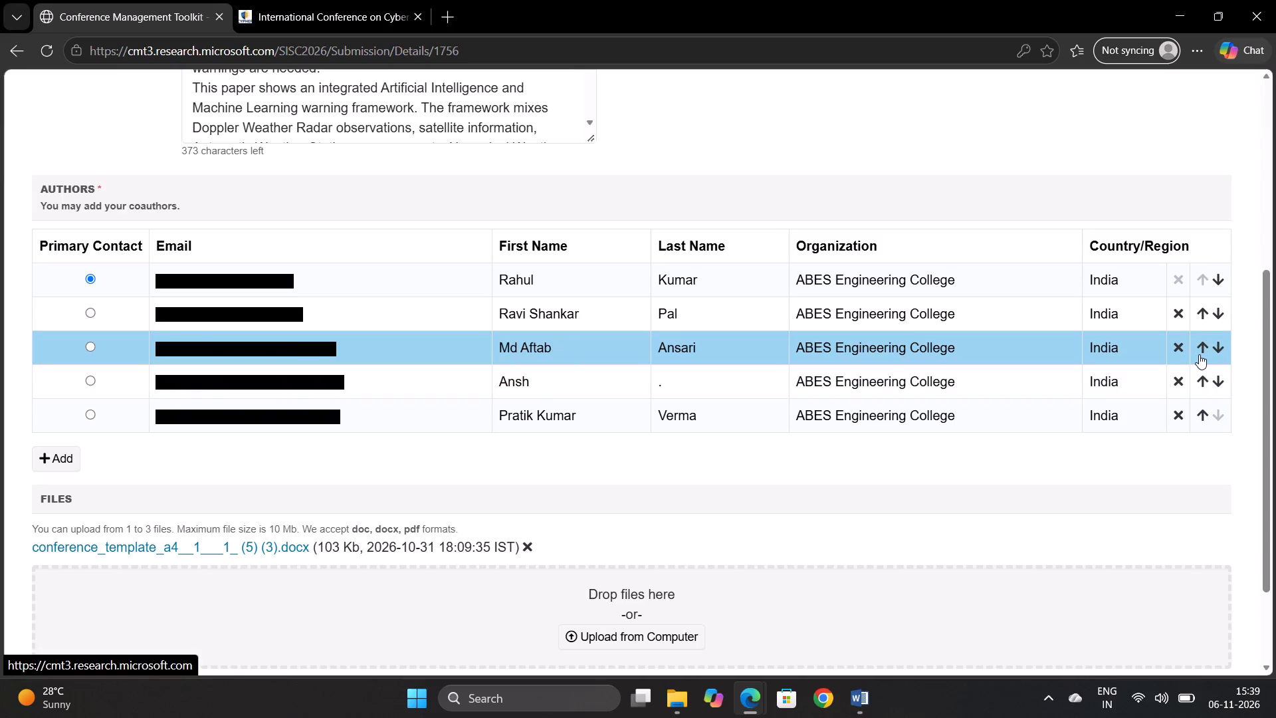
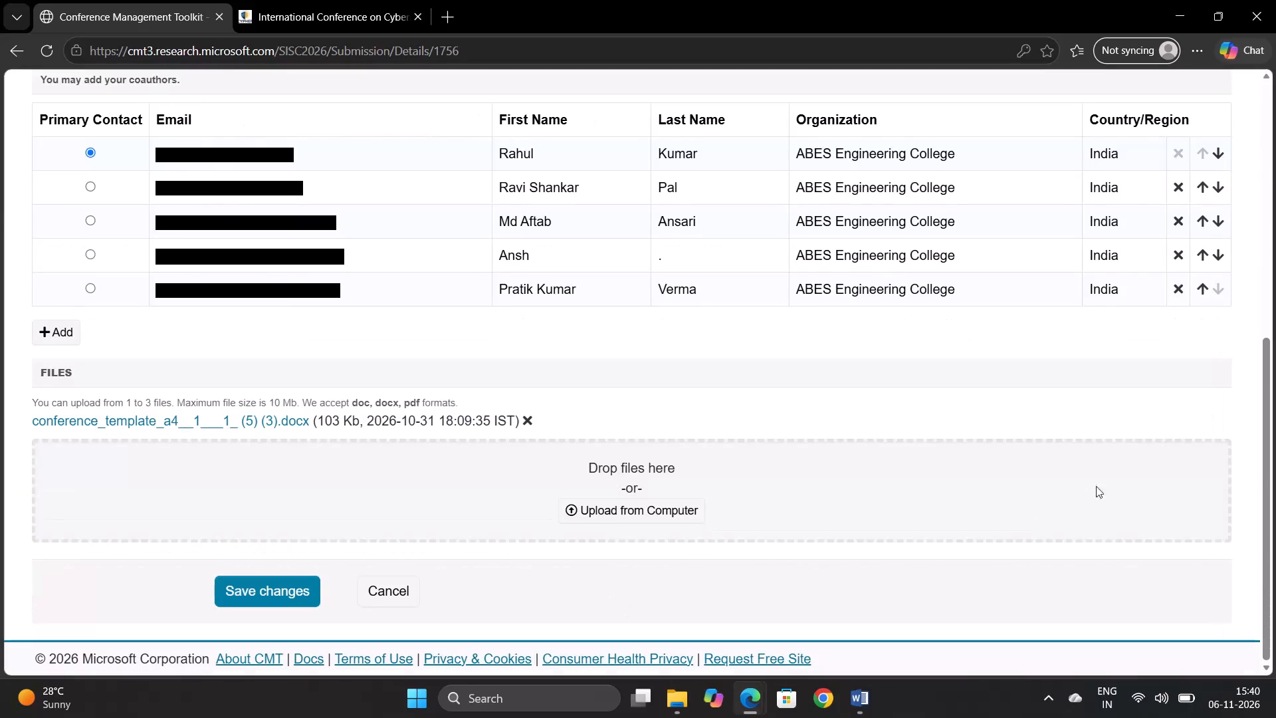
# Save the changes to the paper 1756 submission.
pyautogui.scroll(-1, 807, 452)
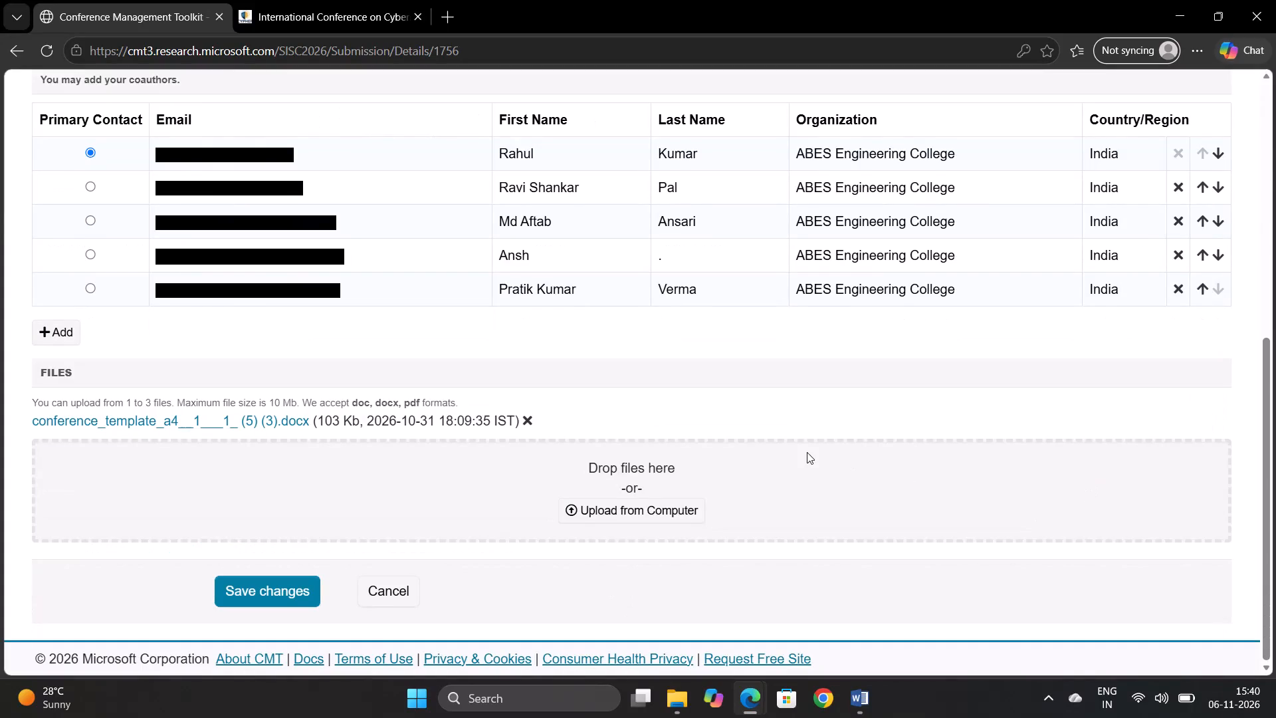
pyautogui.scroll(-1, 807, 452)
pyautogui.click(256, 592)
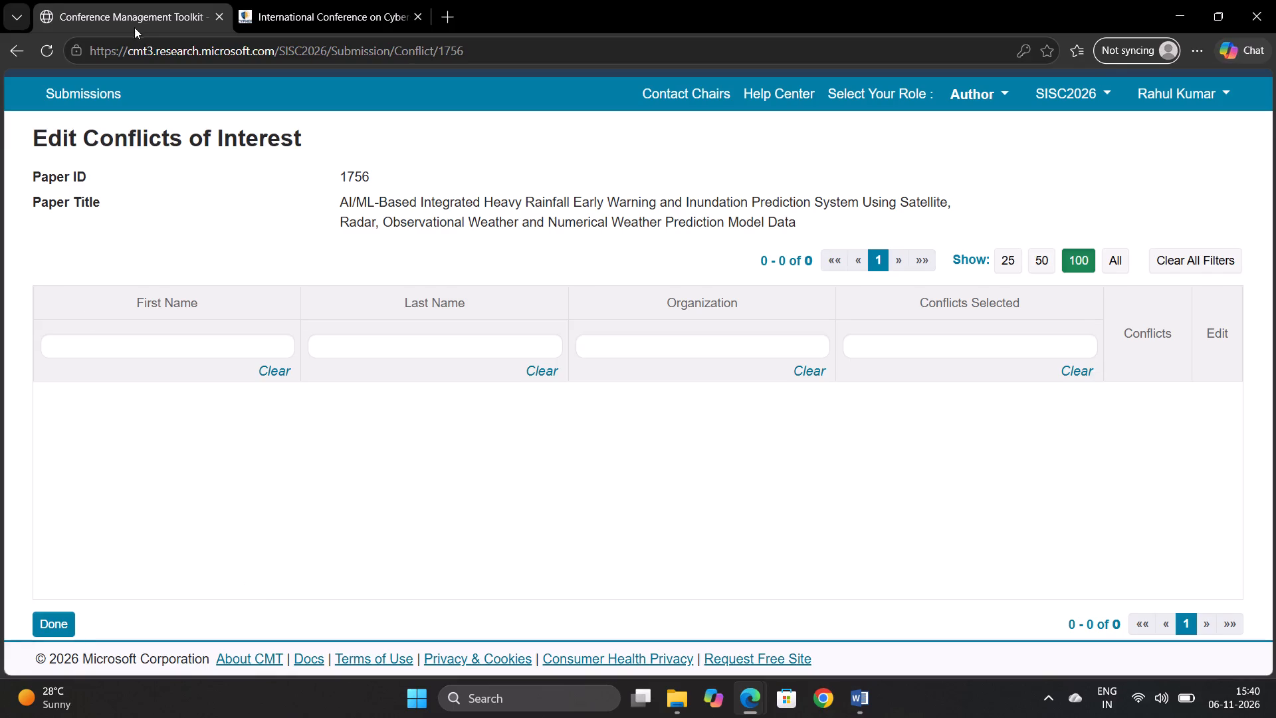
# Go back from paper 1756's conflicts page to the list of My Conferences.
pyautogui.click(160, 17)
pyautogui.click(8, 45)
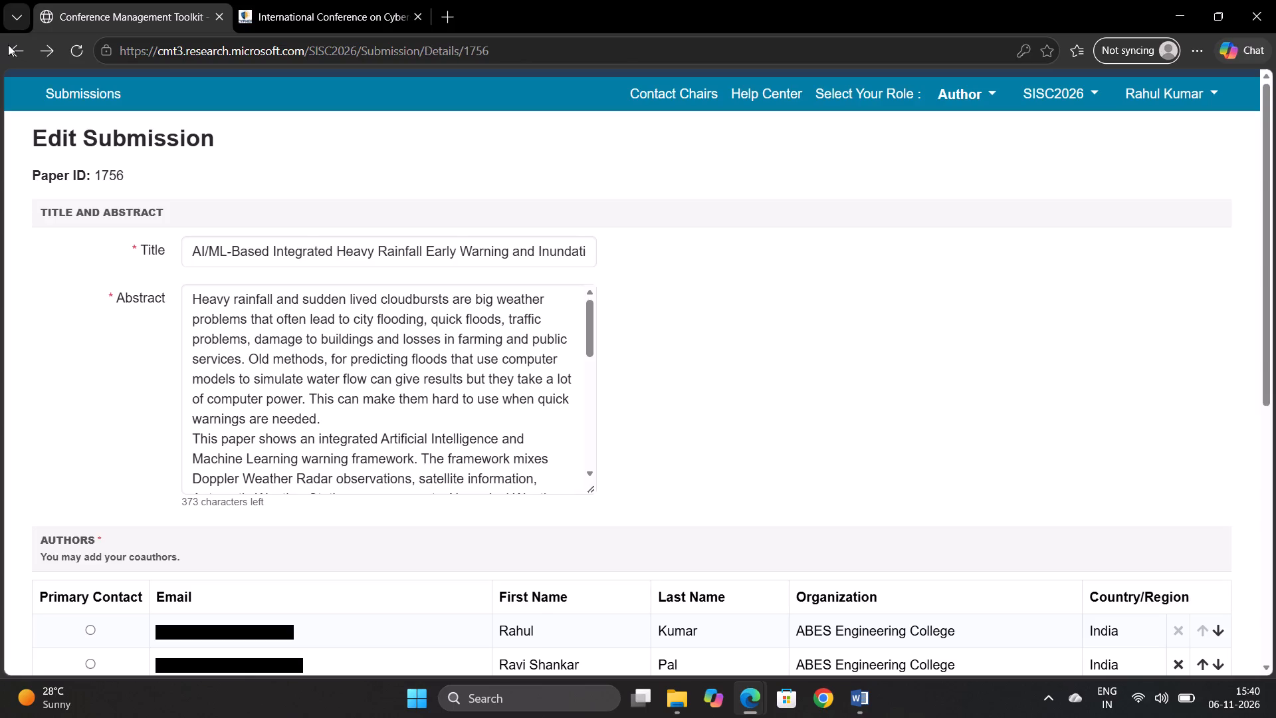
pyautogui.scroll(-5, 506, 354)
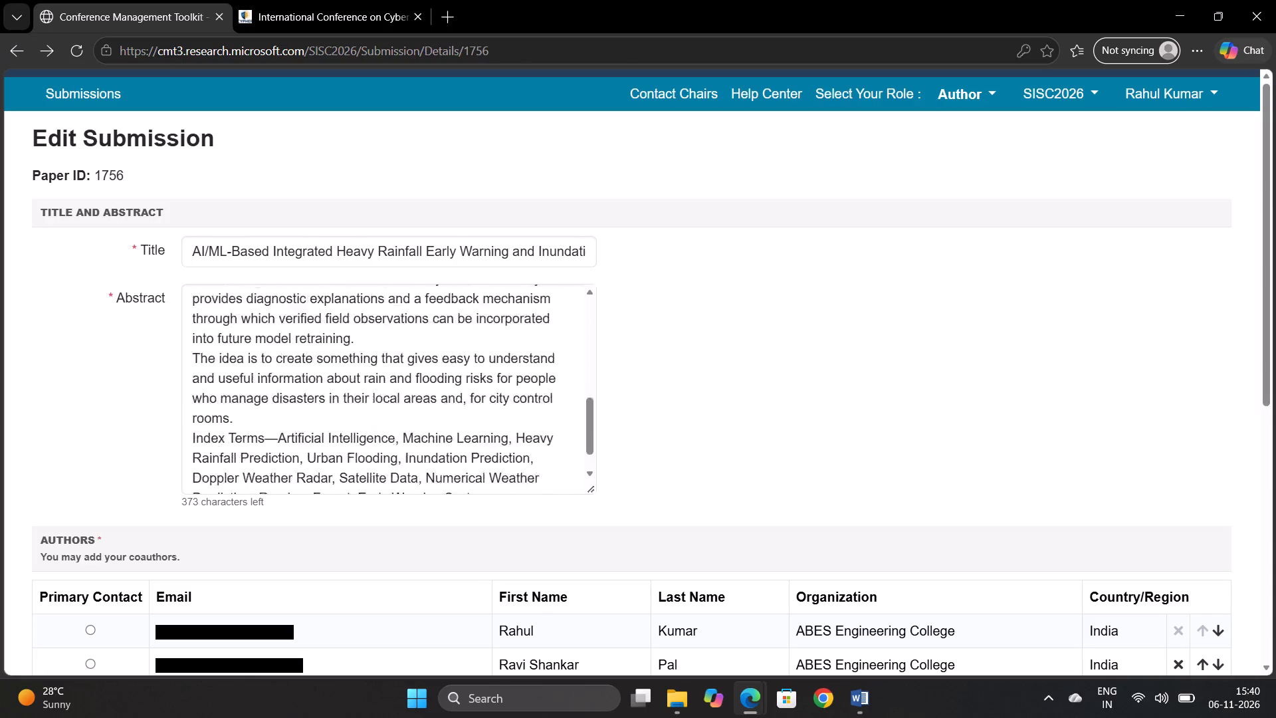
pyautogui.click(19, 52)
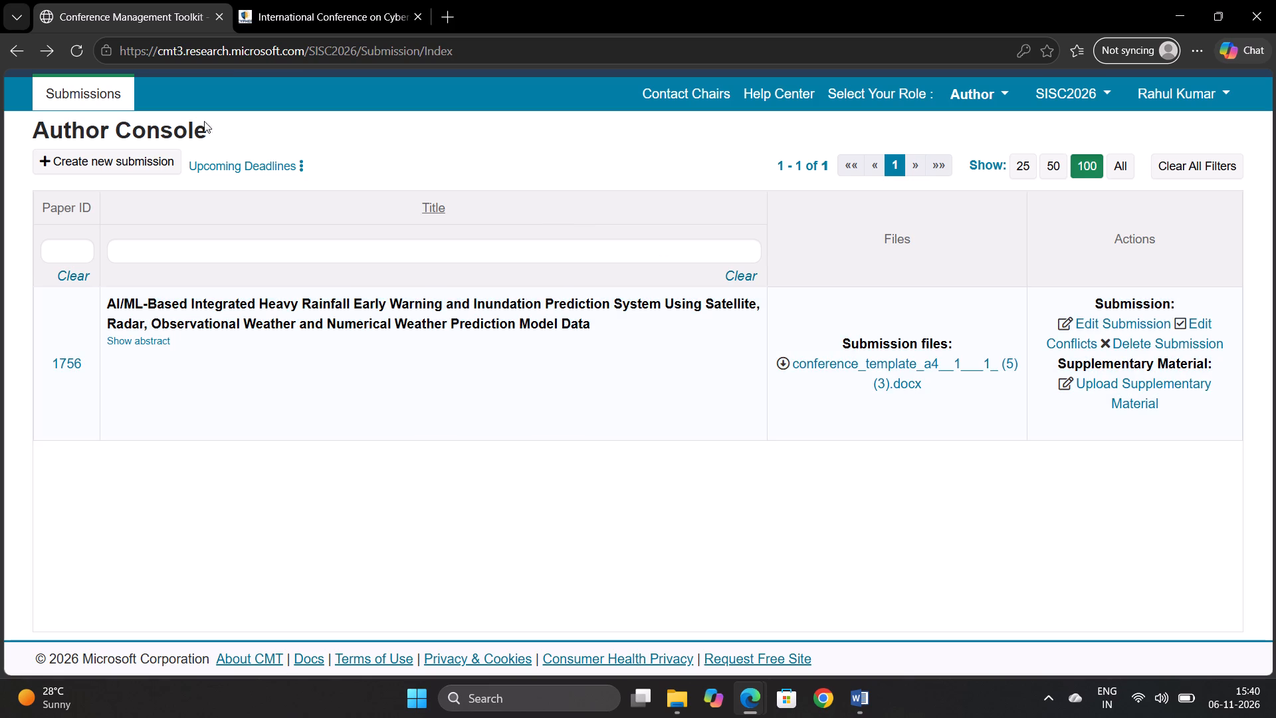
pyautogui.click(14, 53)
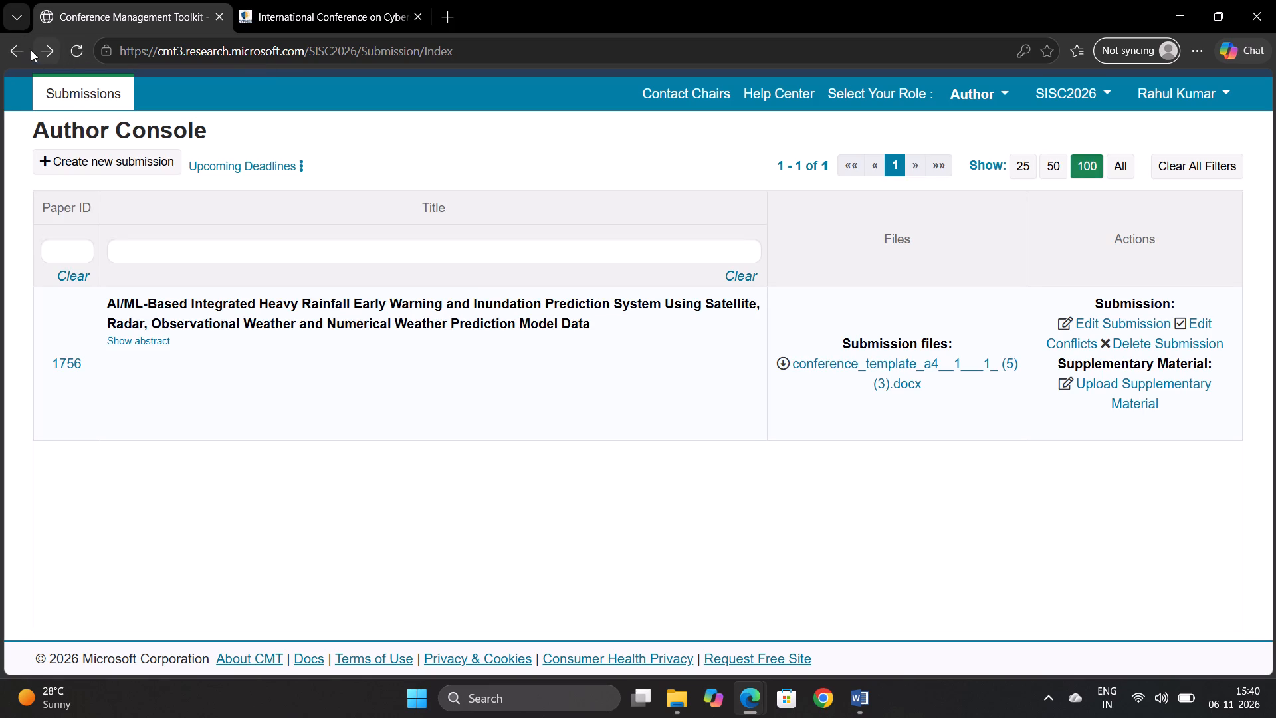
pyautogui.click(13, 51)
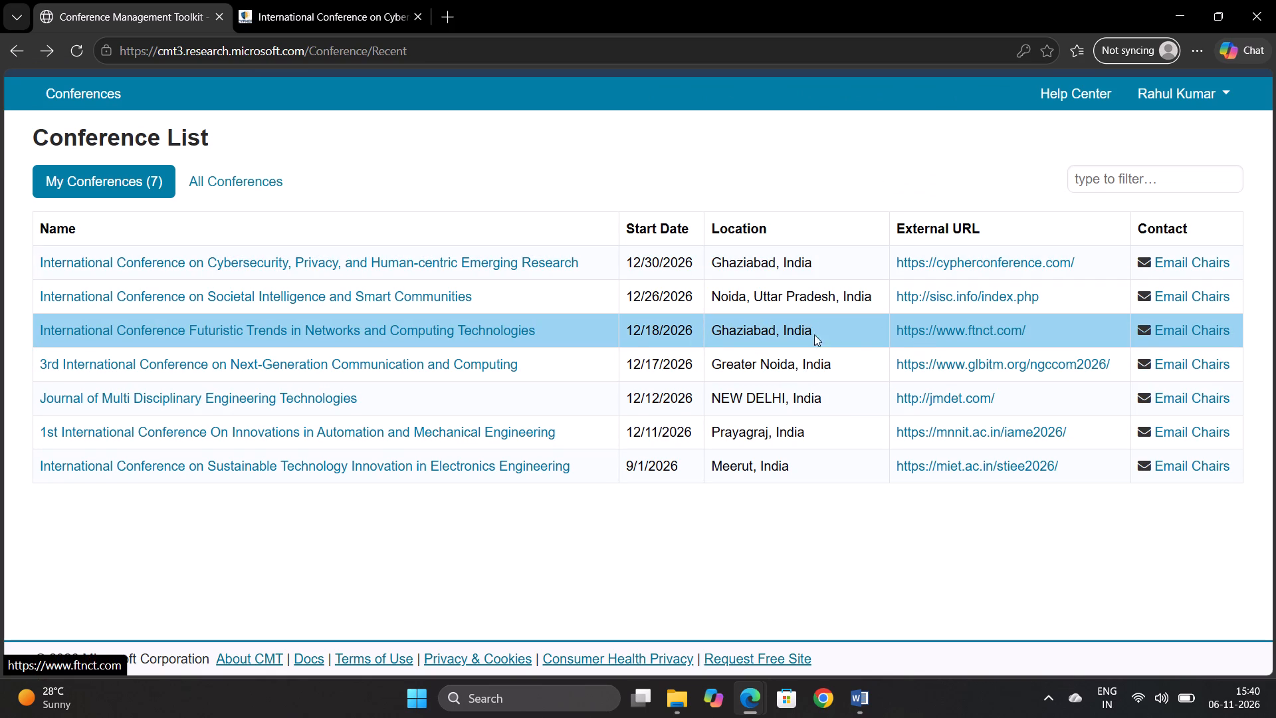
# Open paper 617 of the International Conference Futuristic Trends in Networks and Computing Technologies (FTNCT2026) for editing.
pyautogui.click(507, 325)
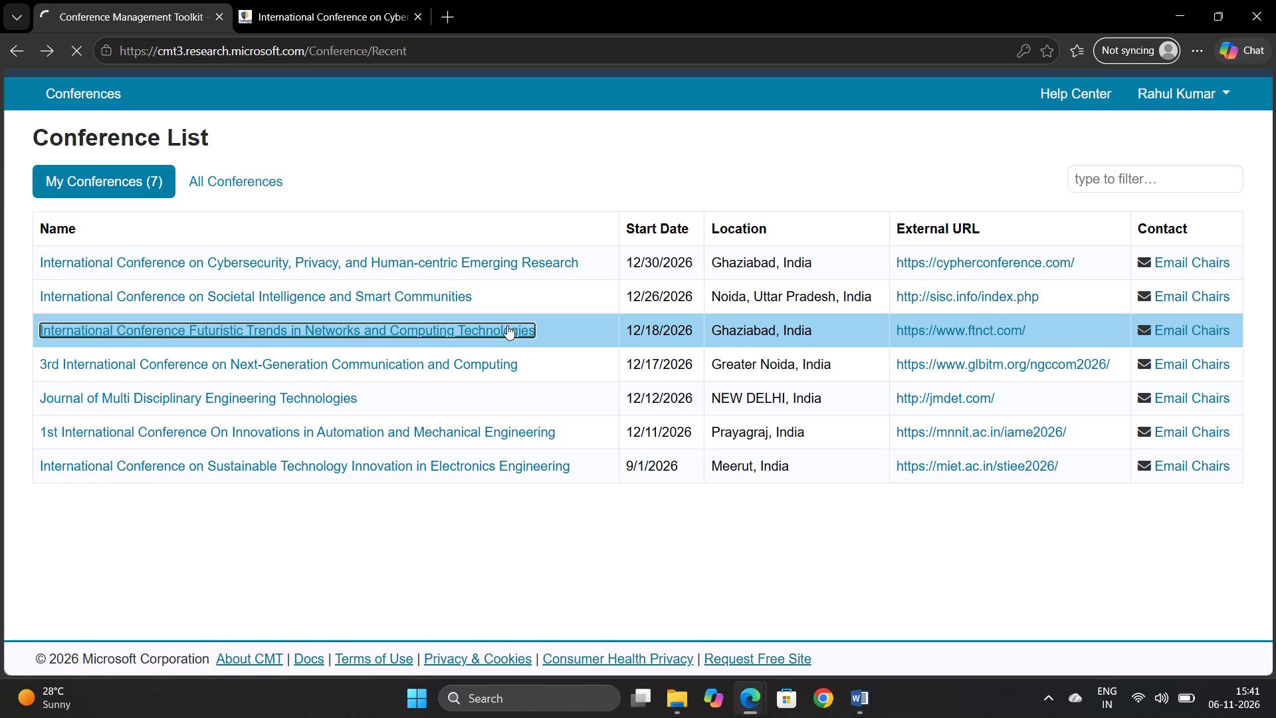
pyautogui.click(585, 324)
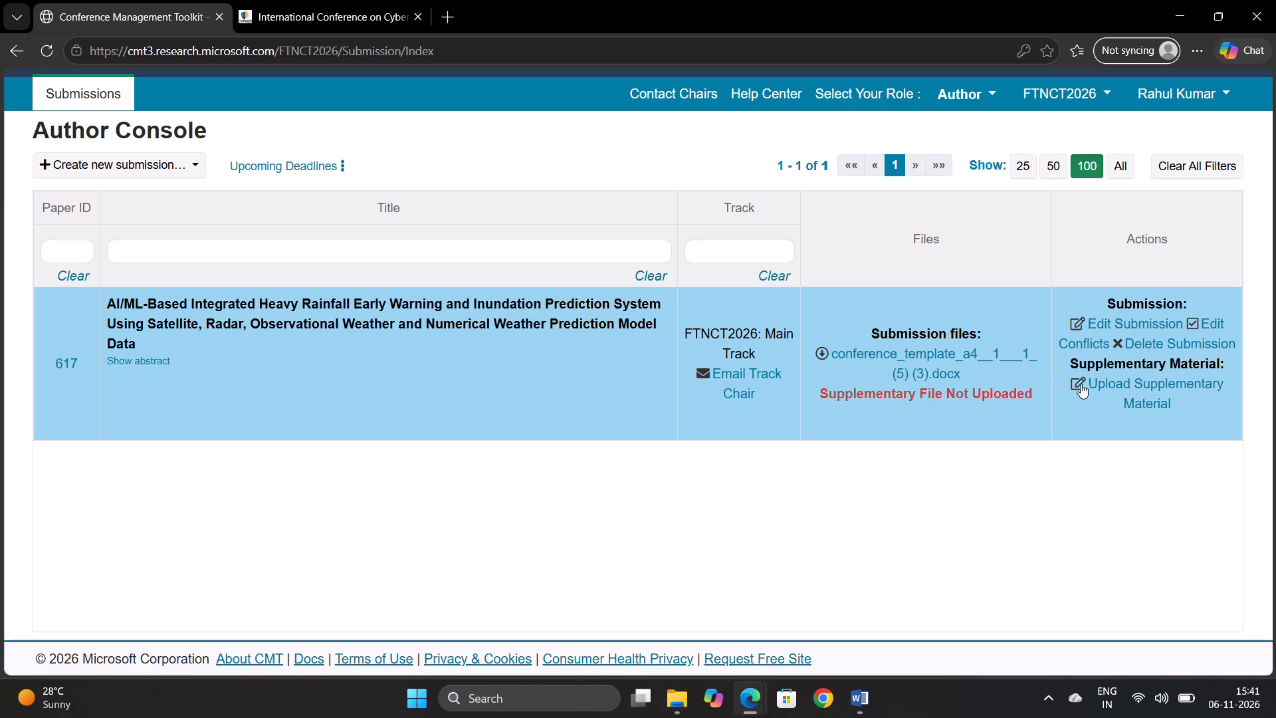
pyautogui.click(1120, 324)
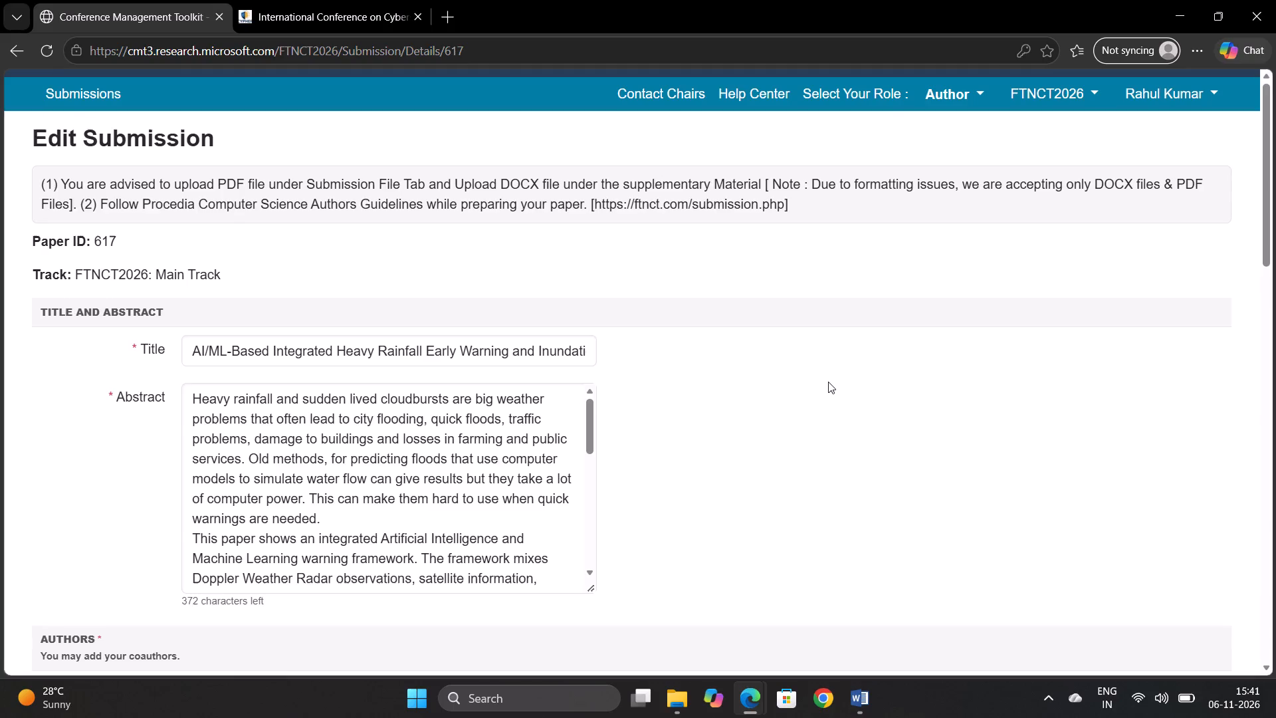
# Remove the second author, whose first name is misspelled, from paper 617's authors table.
pyautogui.scroll(-6, 828, 382)
pyautogui.scroll(5, 828, 382)
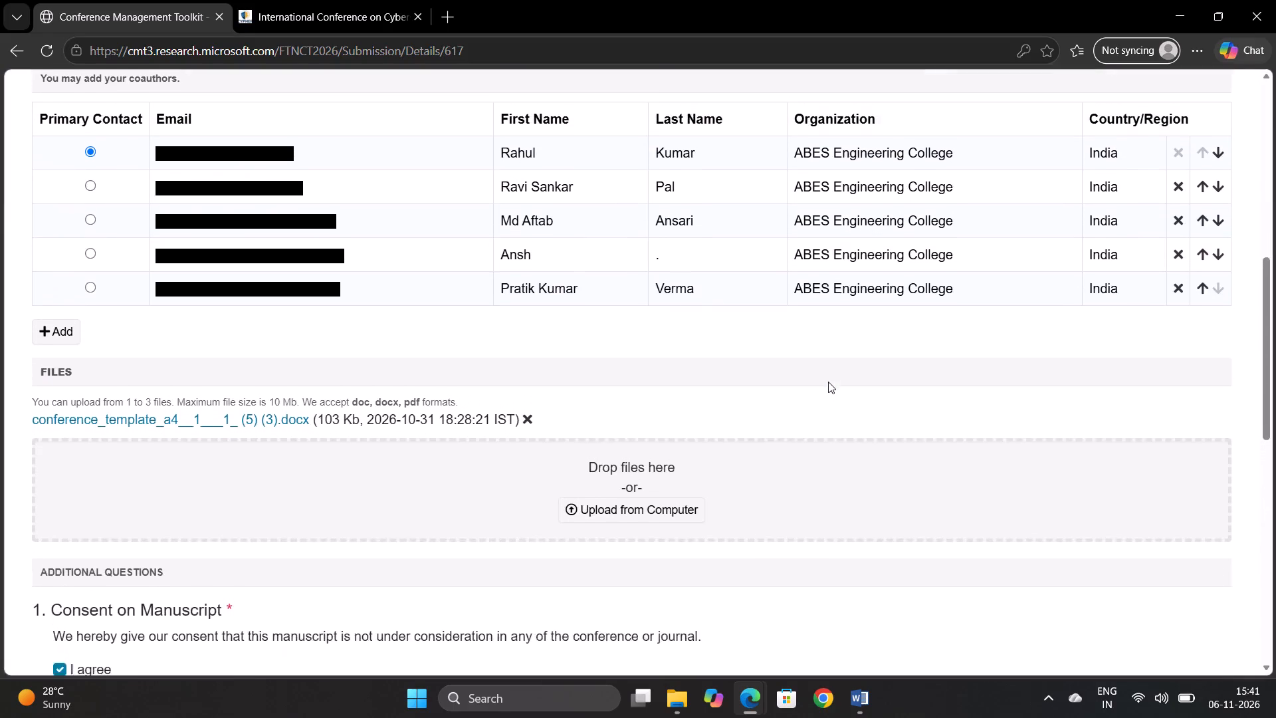
pyautogui.scroll(1, 828, 382)
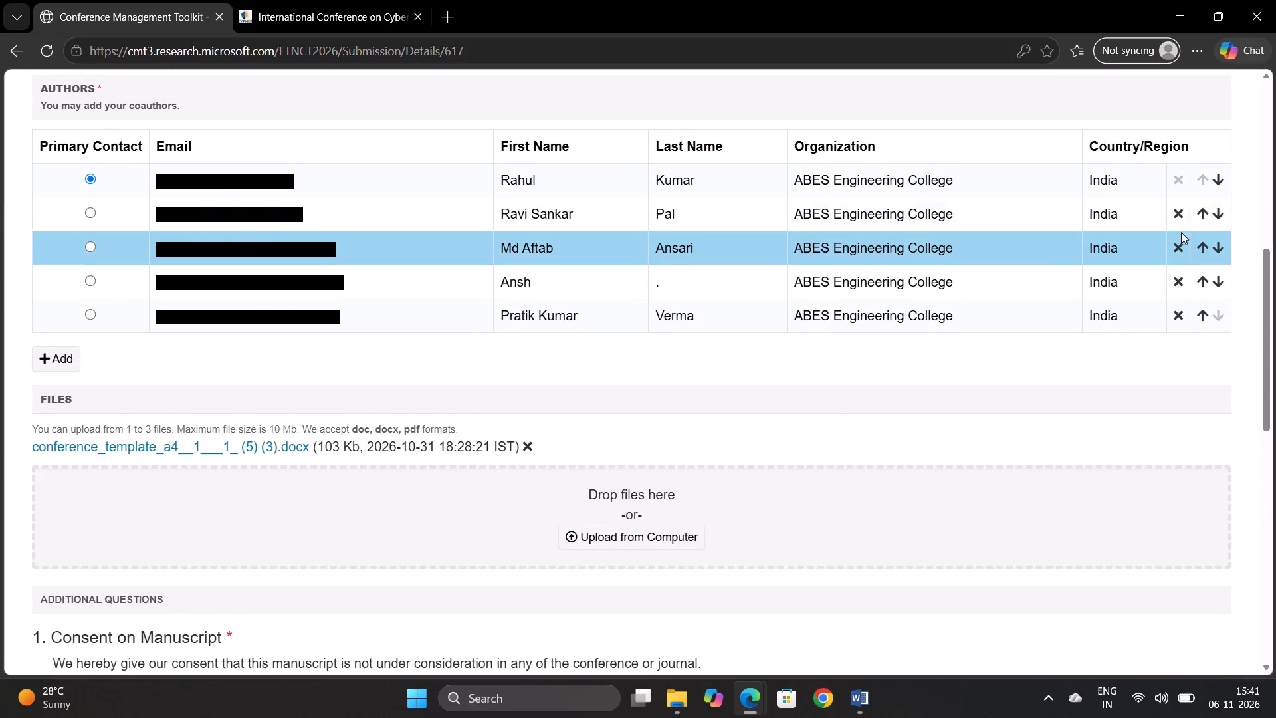
pyautogui.click(1177, 216)
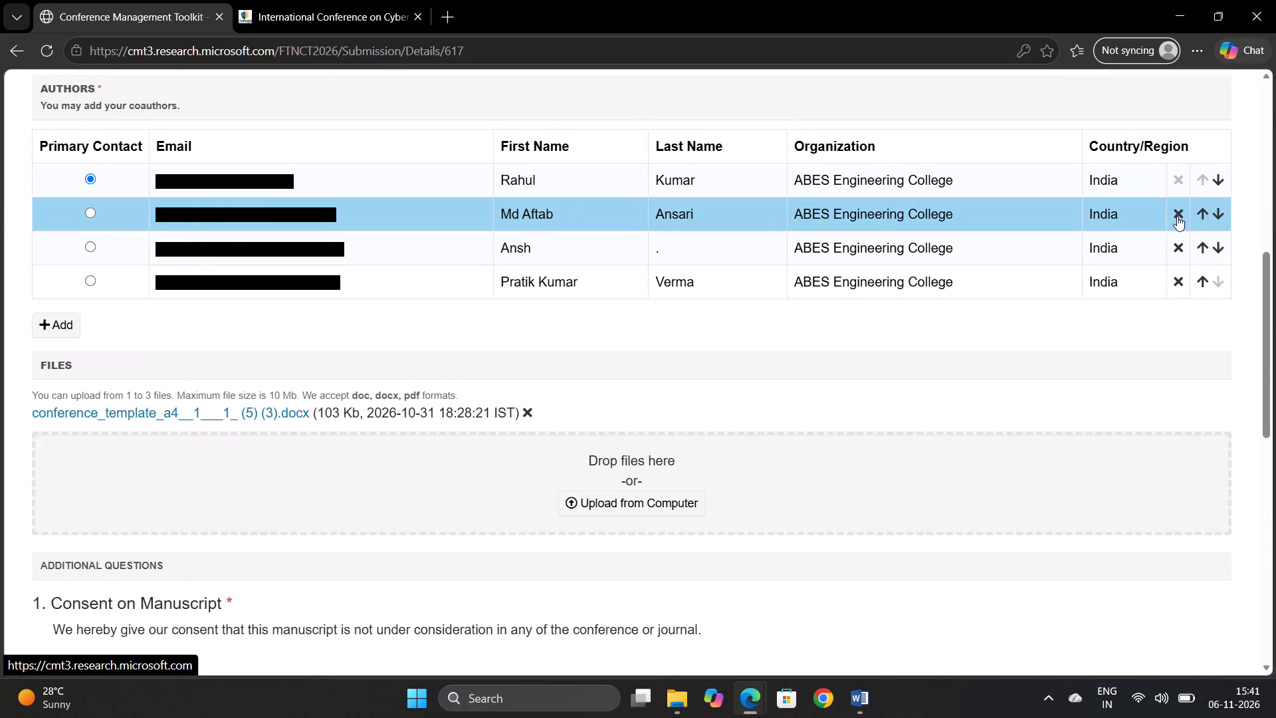
# Start a new coauthor entry and copy the second author's email from the Word manuscript into its Email field.
pyautogui.click(62, 322)
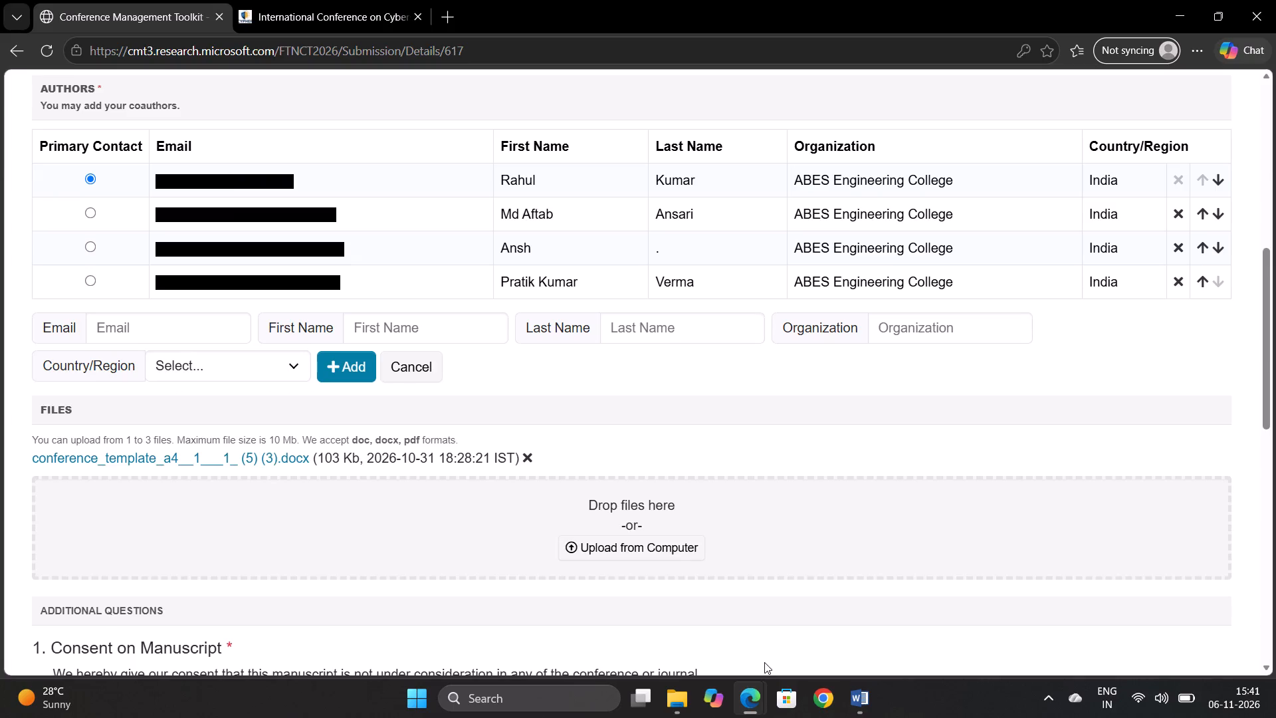
pyautogui.click(865, 699)
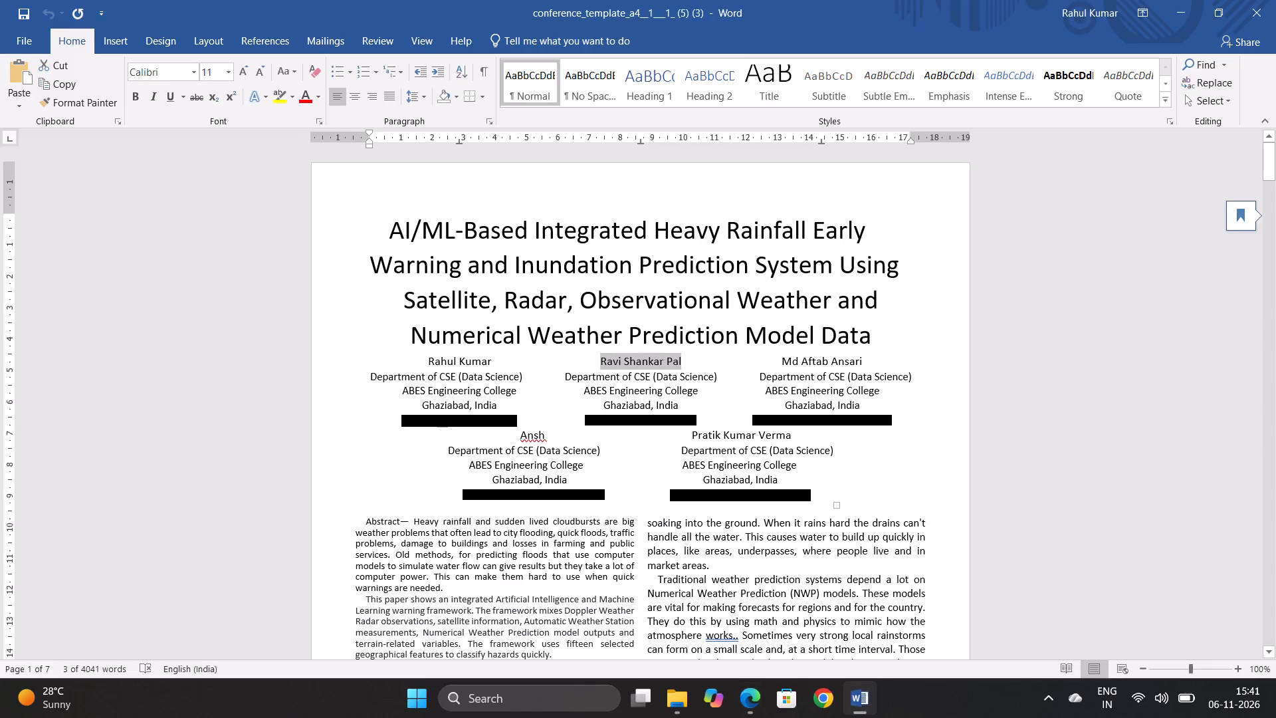
pyautogui.click(584, 421)
pyautogui.moveTo(584, 421); pyautogui.dragTo(597, 421)
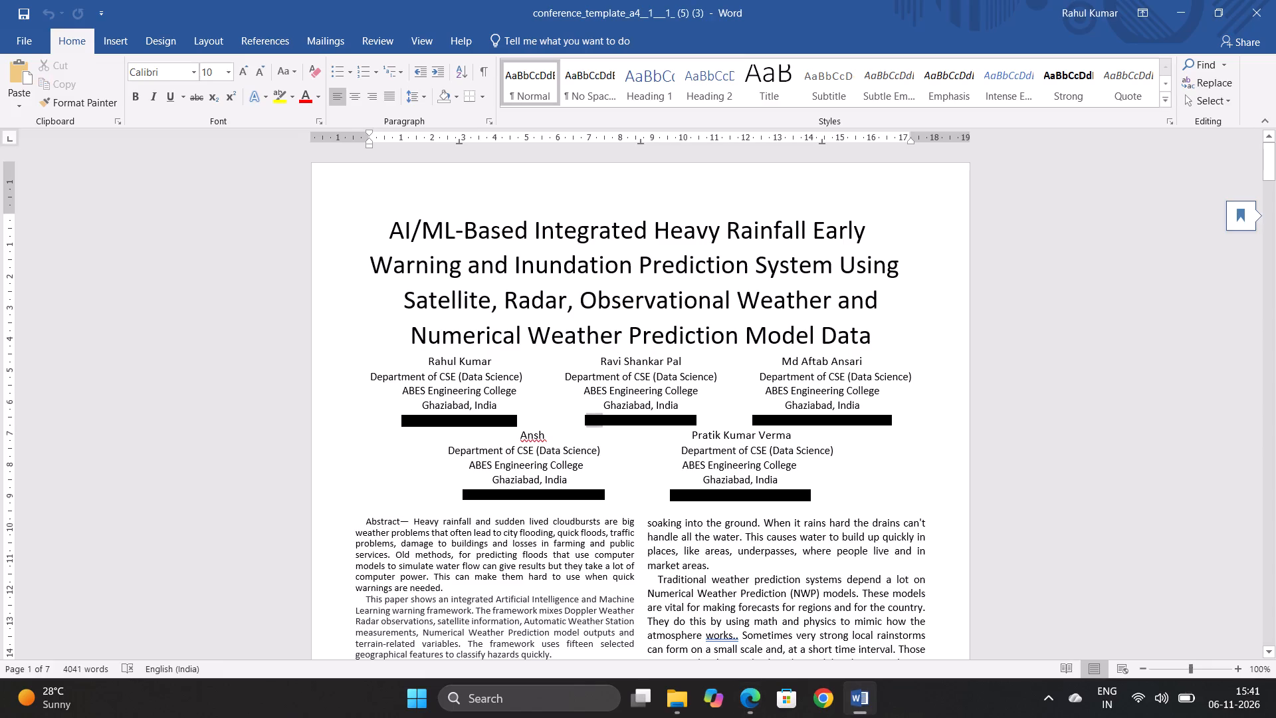
pyautogui.moveTo(597, 421); pyautogui.dragTo(701, 425)
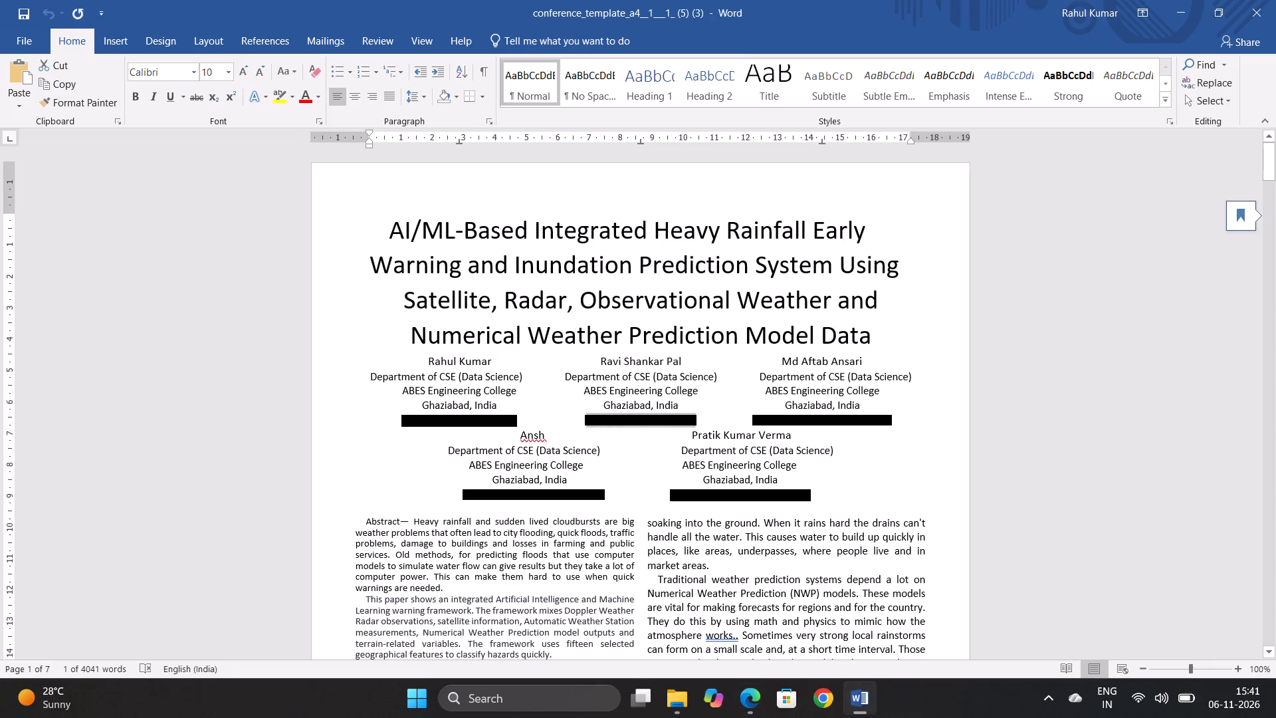
pyautogui.hotkey('ctrl', 'c')
pyautogui.click(746, 698)
pyautogui.click(827, 645)
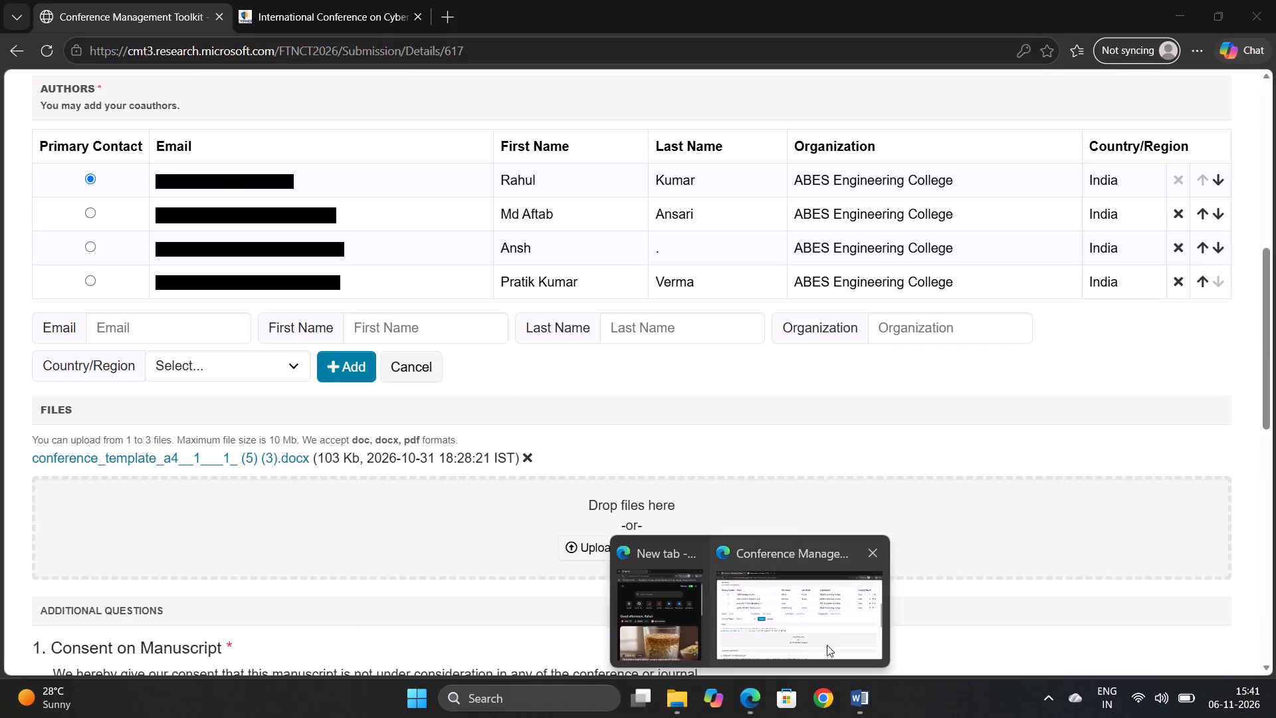
pyautogui.click(165, 326)
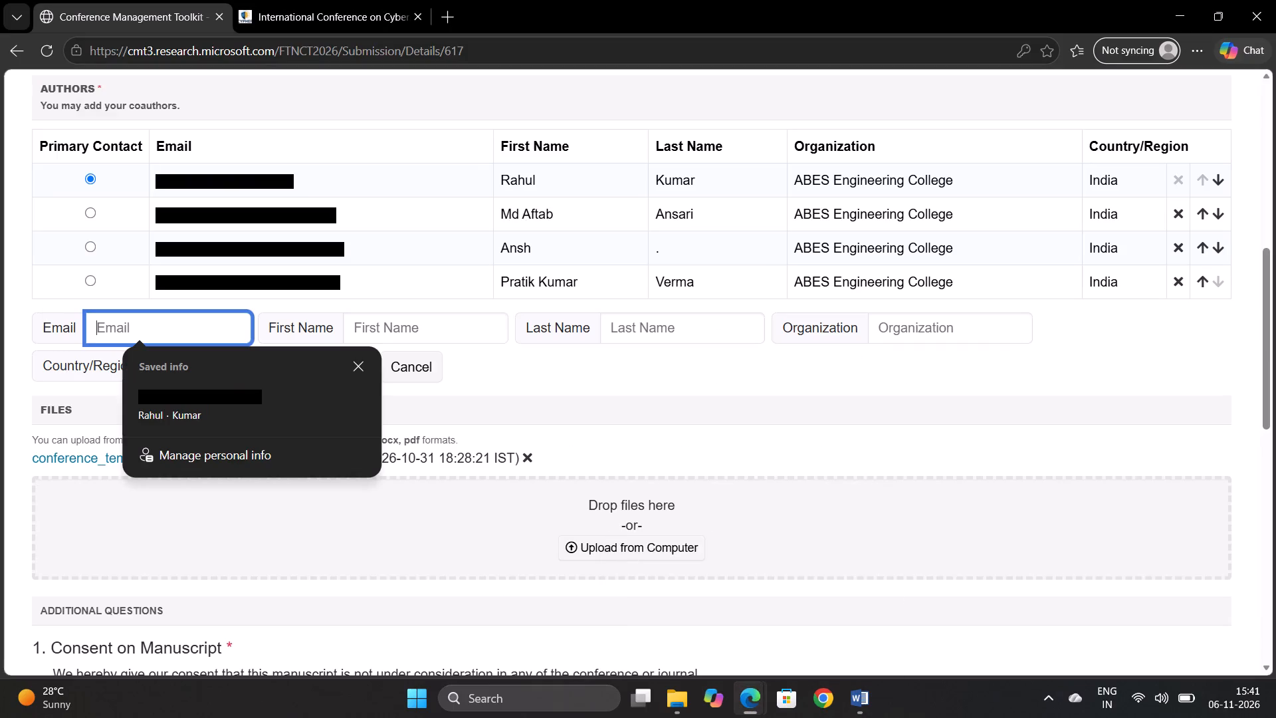
pyautogui.hotkey('ctrl', 'v')
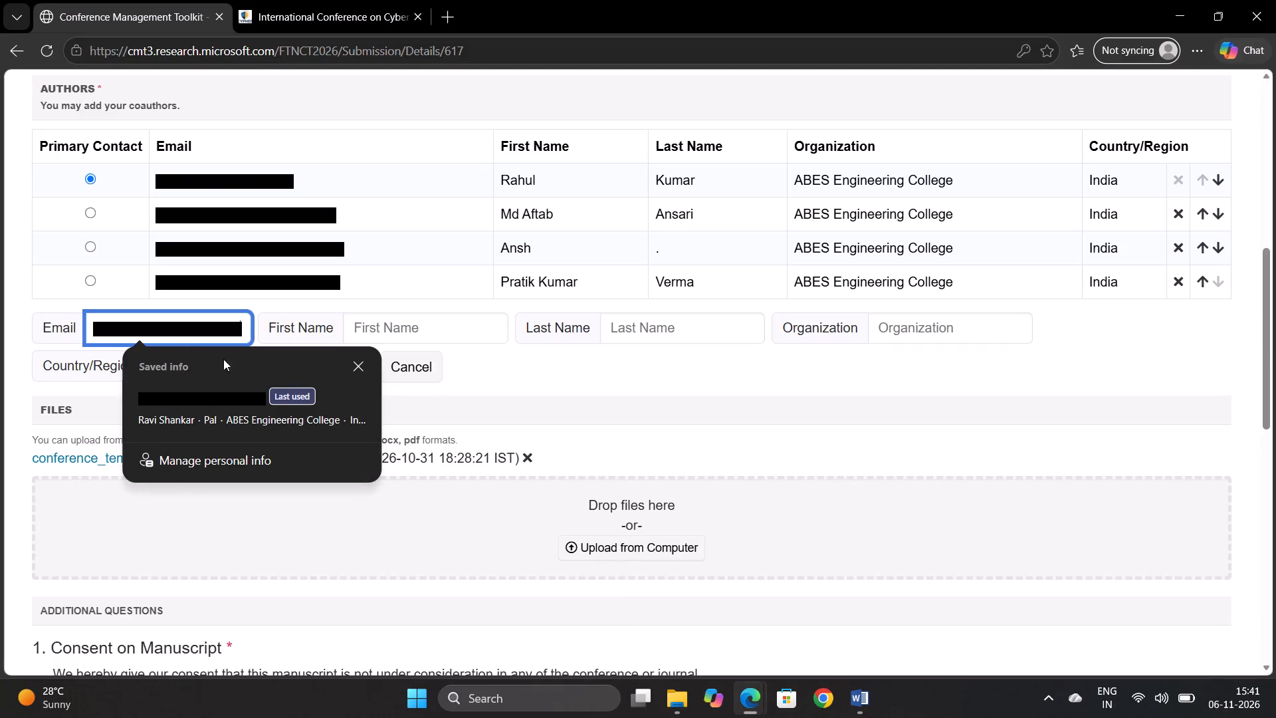
# Fill in the coauthor's name, ABES Engineering College and India from the matching saved info, and add the coauthor to the table.
pyautogui.click(222, 406)
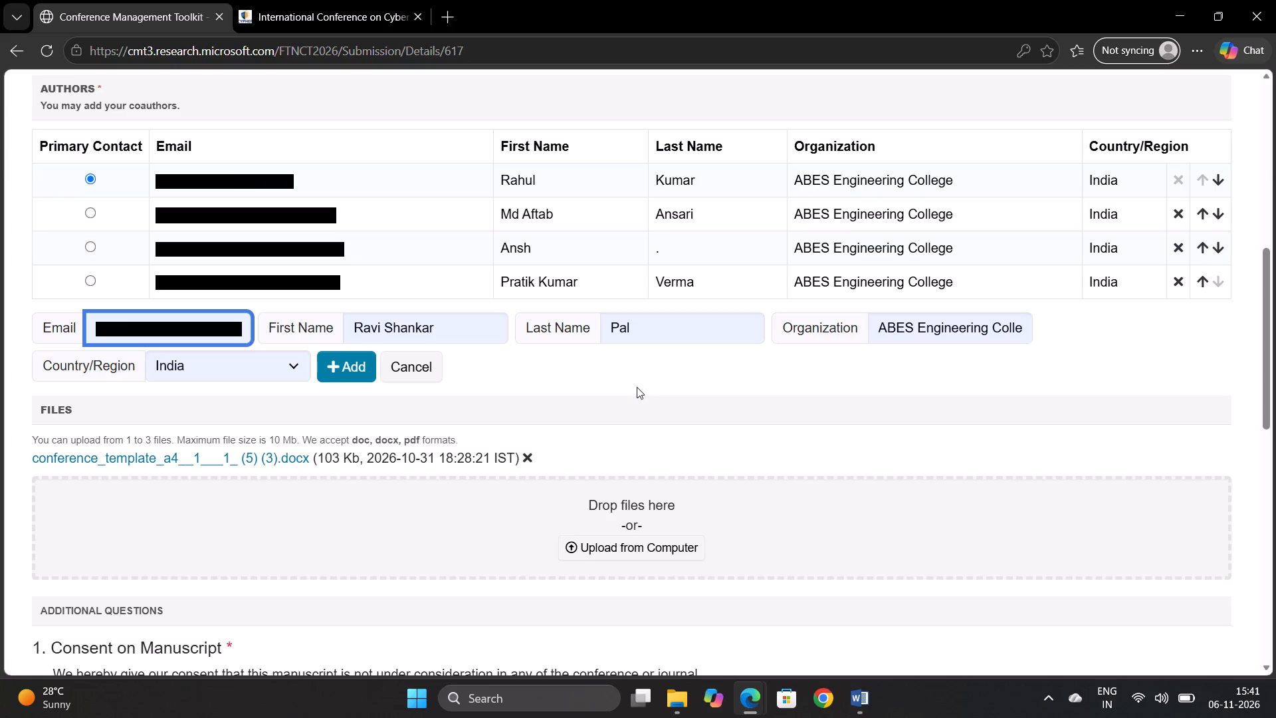
pyautogui.click(342, 366)
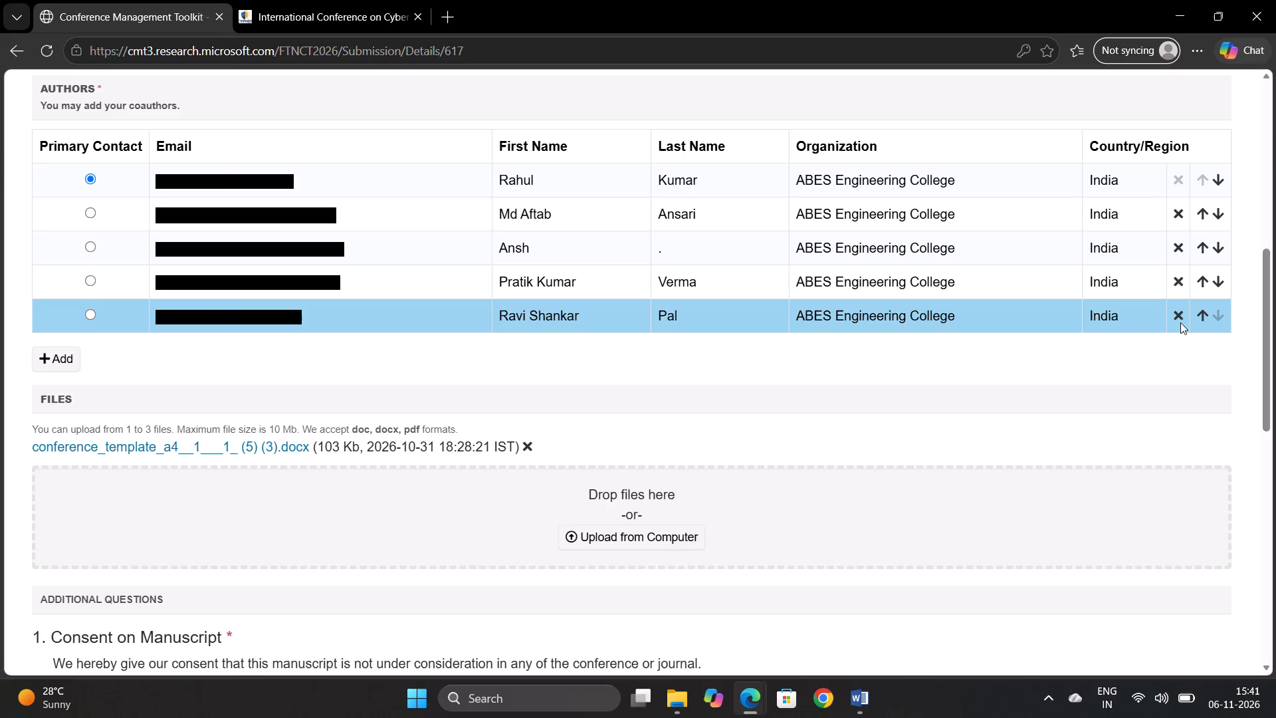
# Move the newly added coauthor up to second position in the authors table, directly below the primary contact.
pyautogui.click(1206, 315)
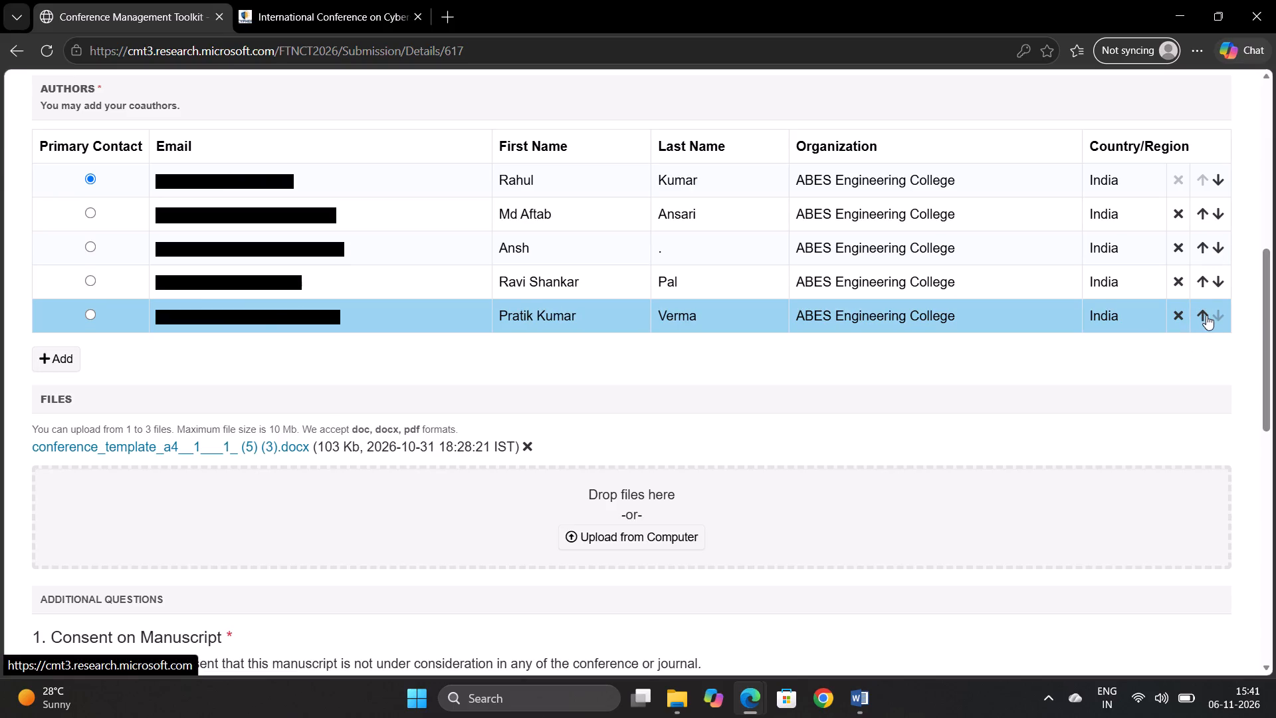
pyautogui.click(1201, 278)
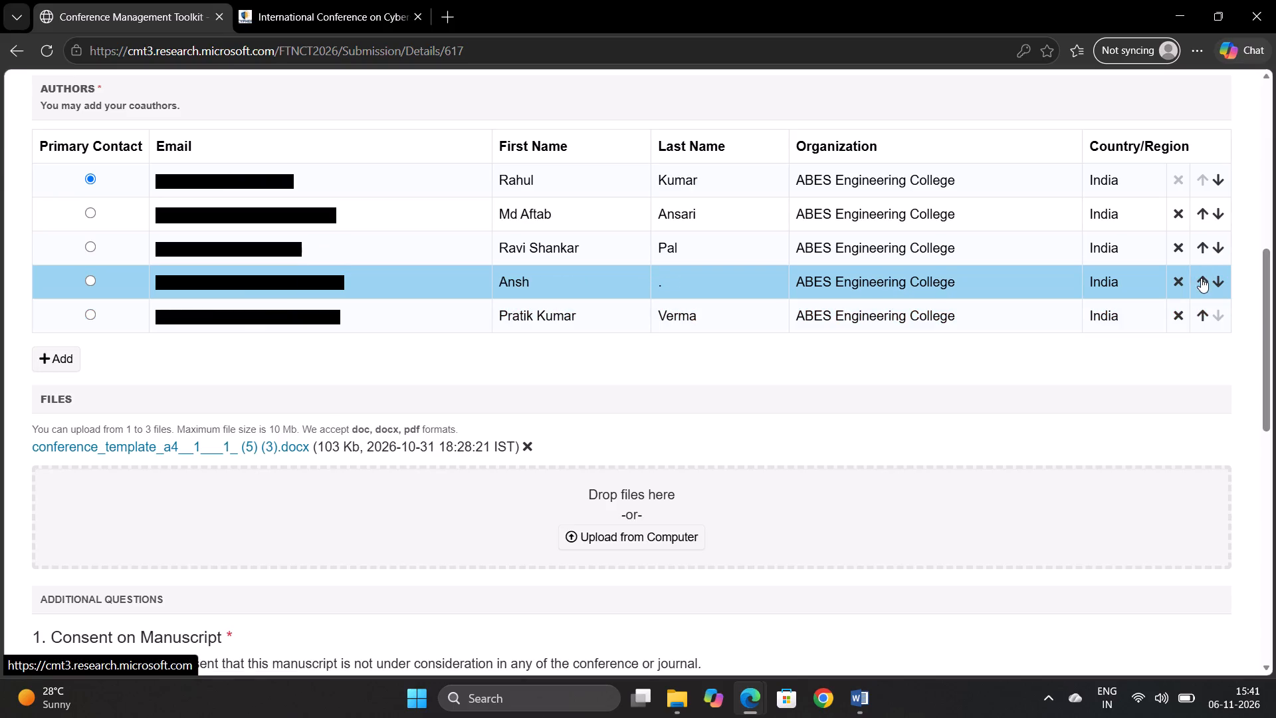
pyautogui.click(1202, 243)
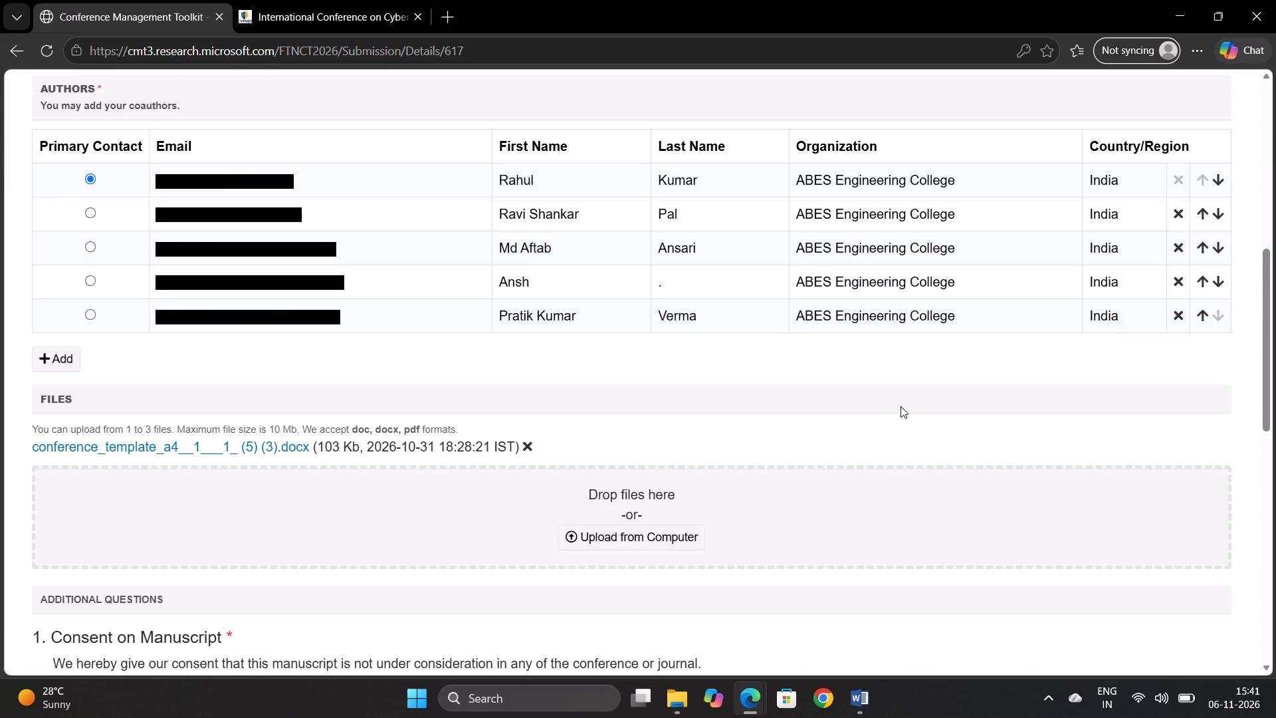
# Correct the second author's name in the Corresponding Author Name answer by inserting the missing letter h after the S.
pyautogui.scroll(-4, 901, 406)
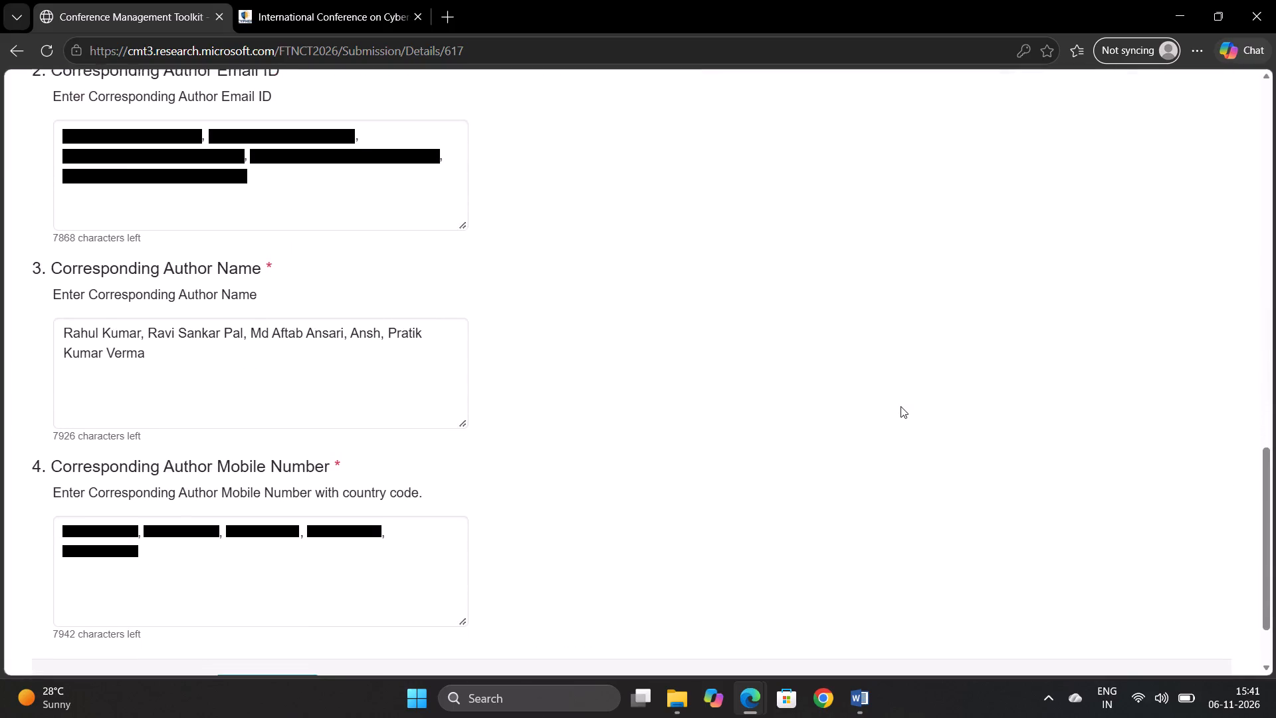
pyautogui.scroll(1, 901, 406)
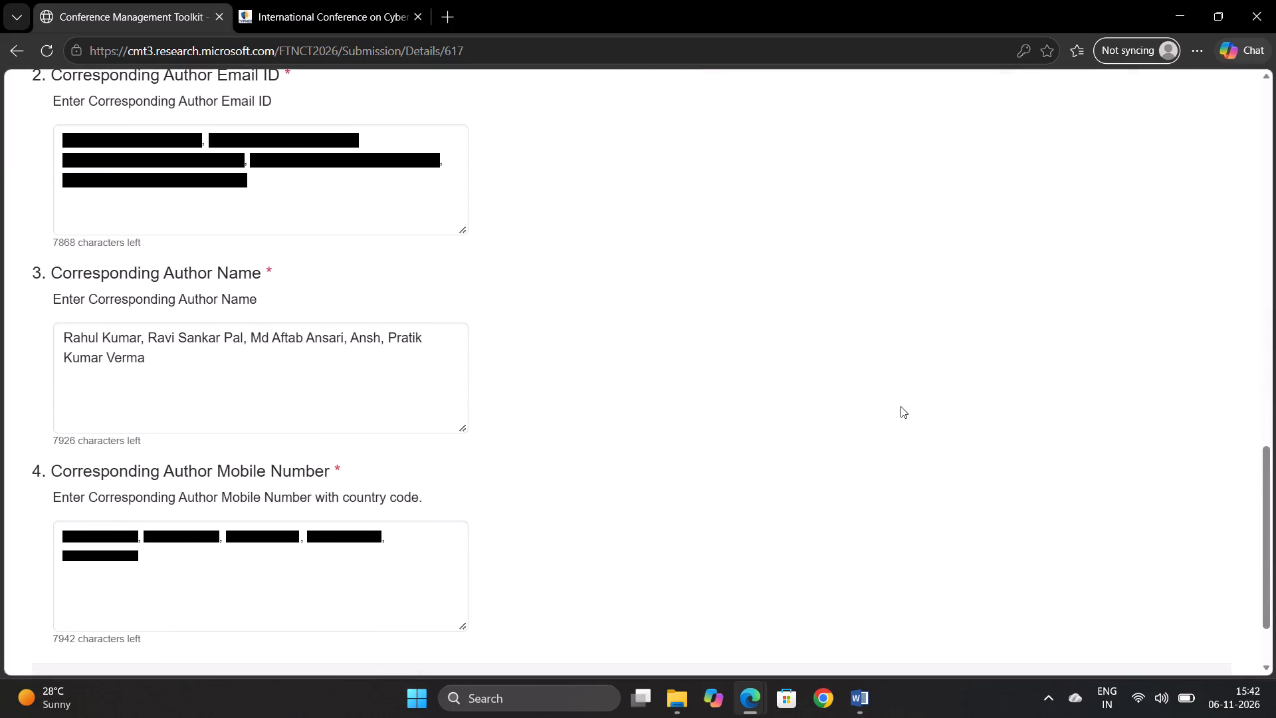
pyautogui.scroll(1, 901, 406)
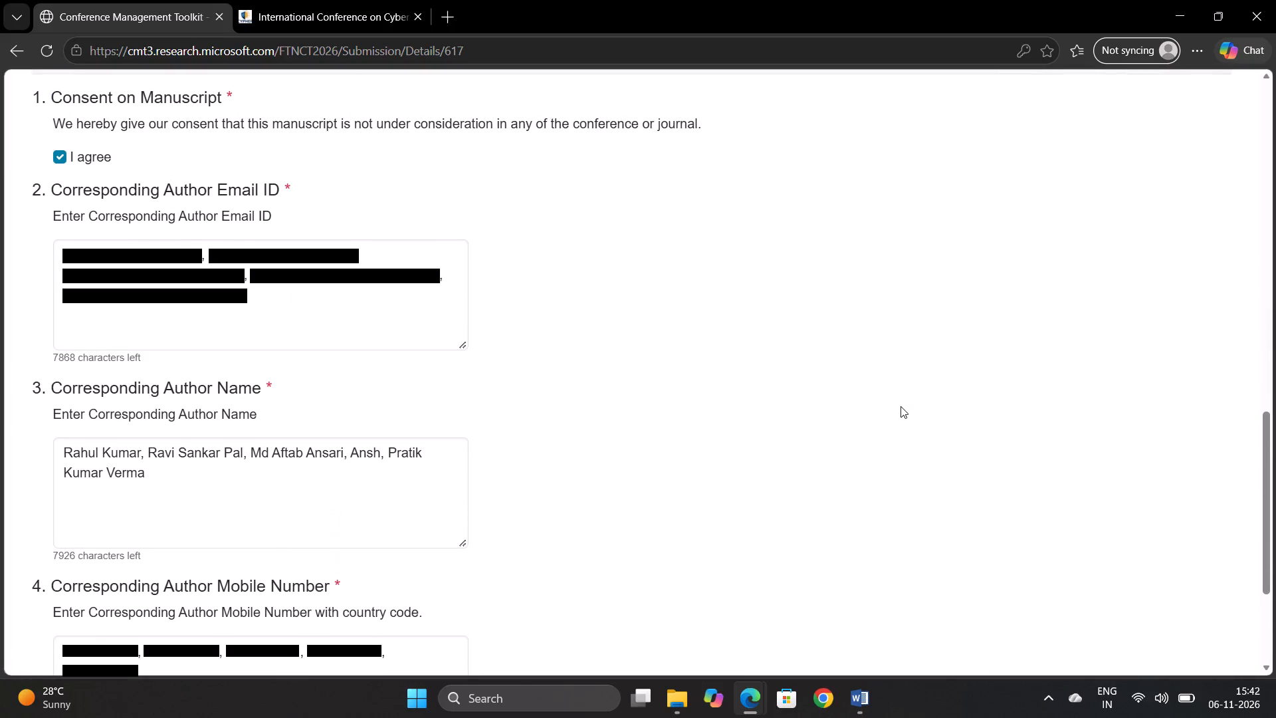
pyautogui.click(189, 457)
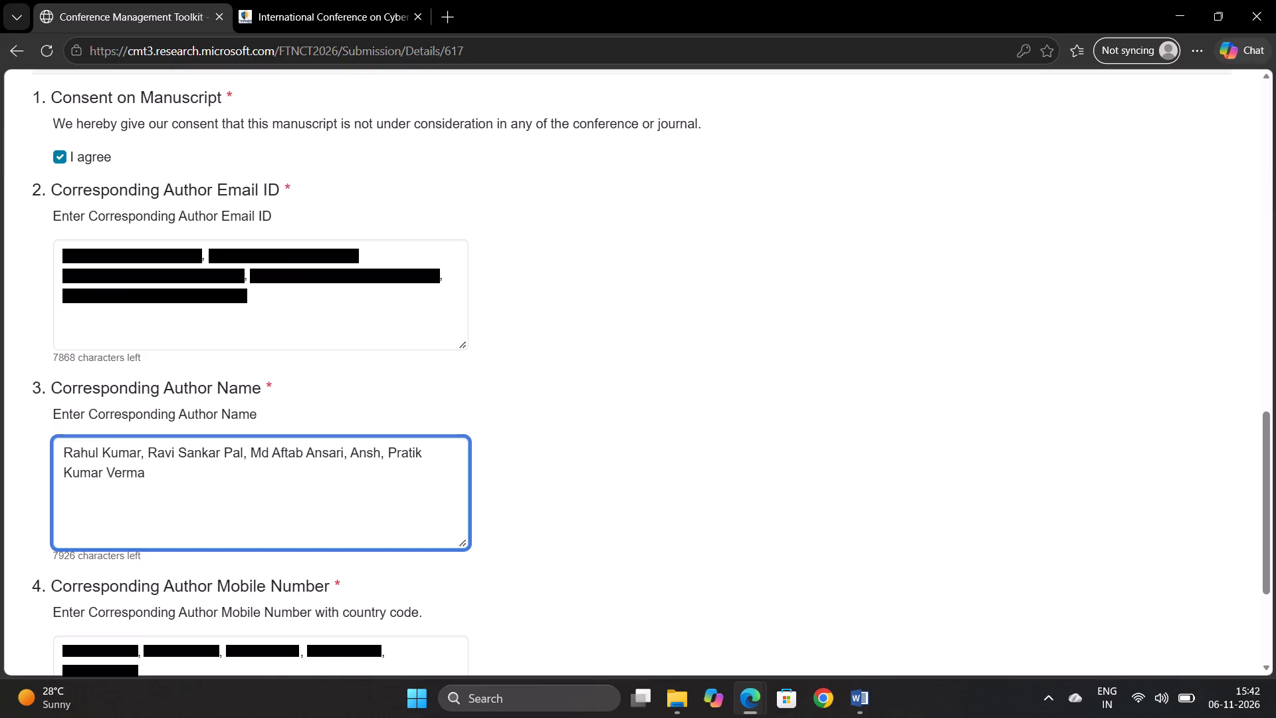
pyautogui.press('h')
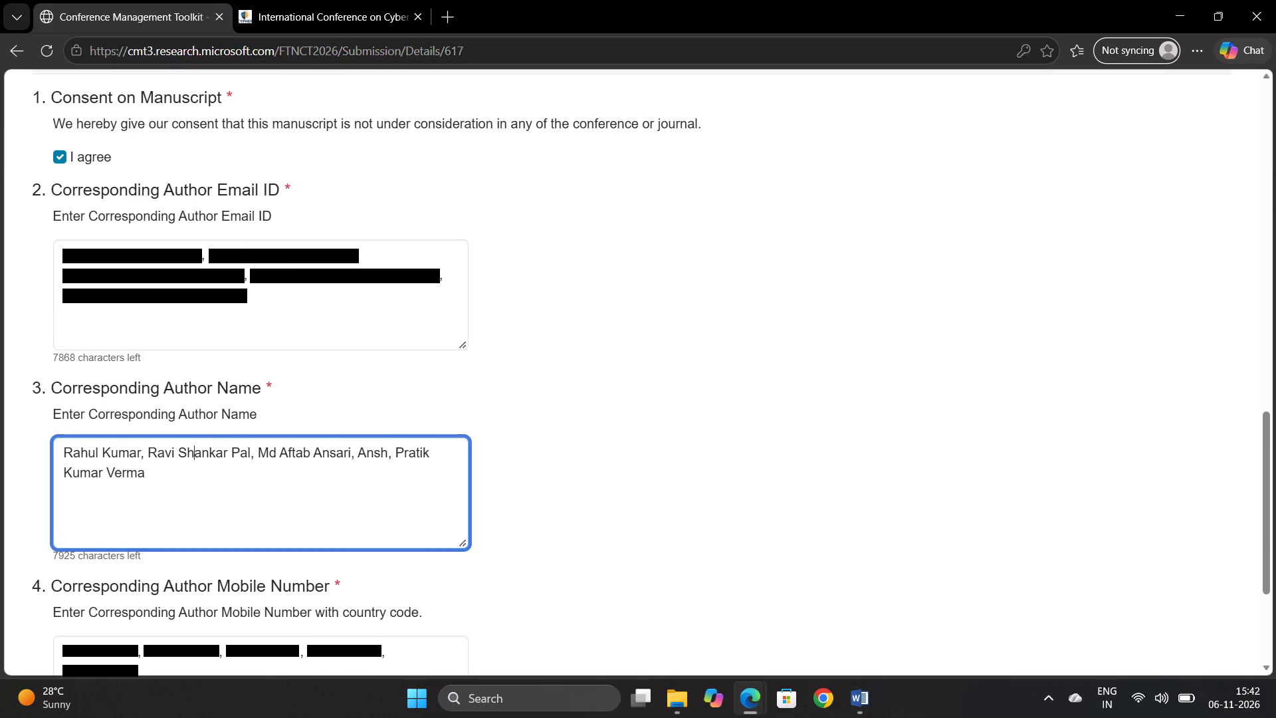
pyautogui.scroll(-6, 189, 457)
pyautogui.scroll(6, 189, 457)
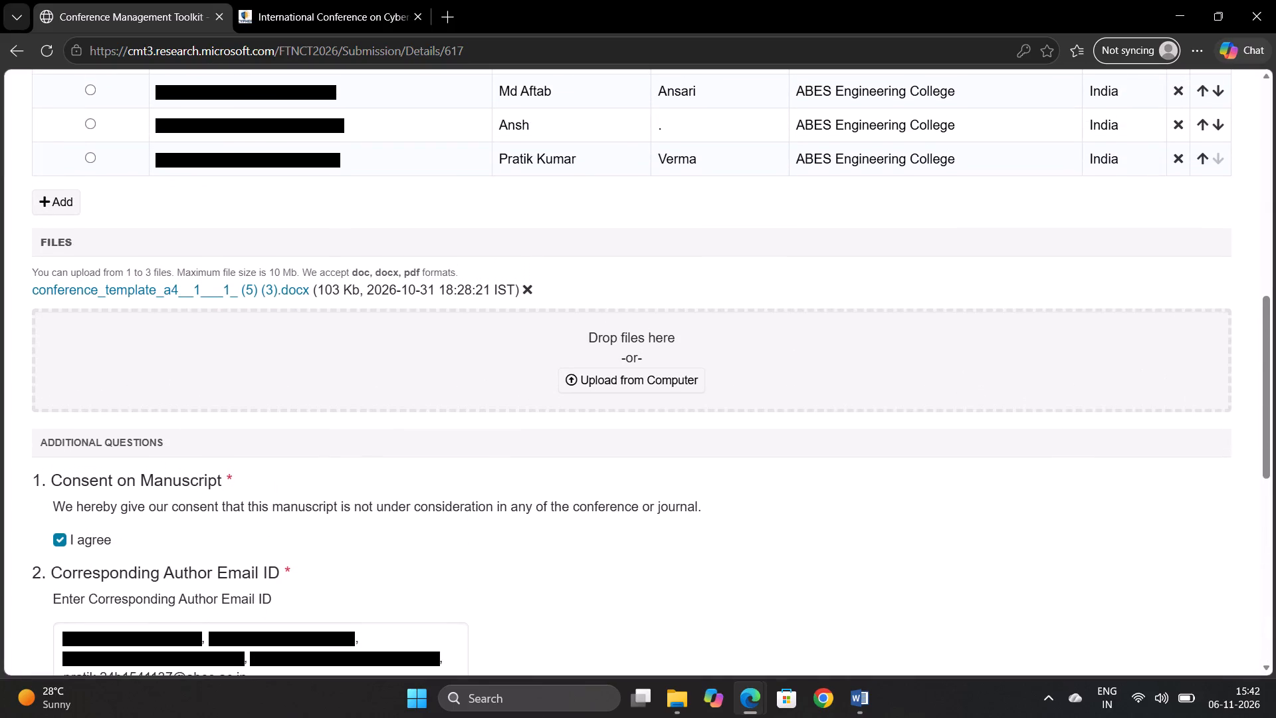
pyautogui.scroll(-3, 189, 457)
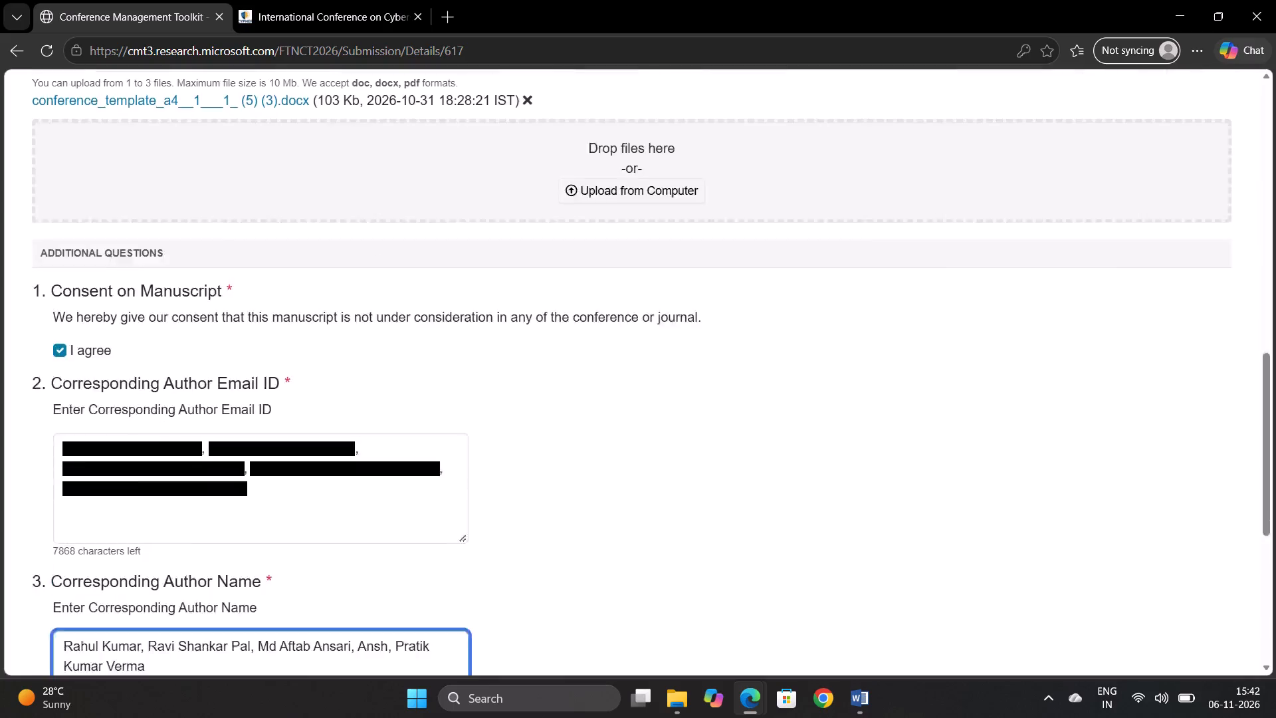
pyautogui.scroll(-1, 189, 457)
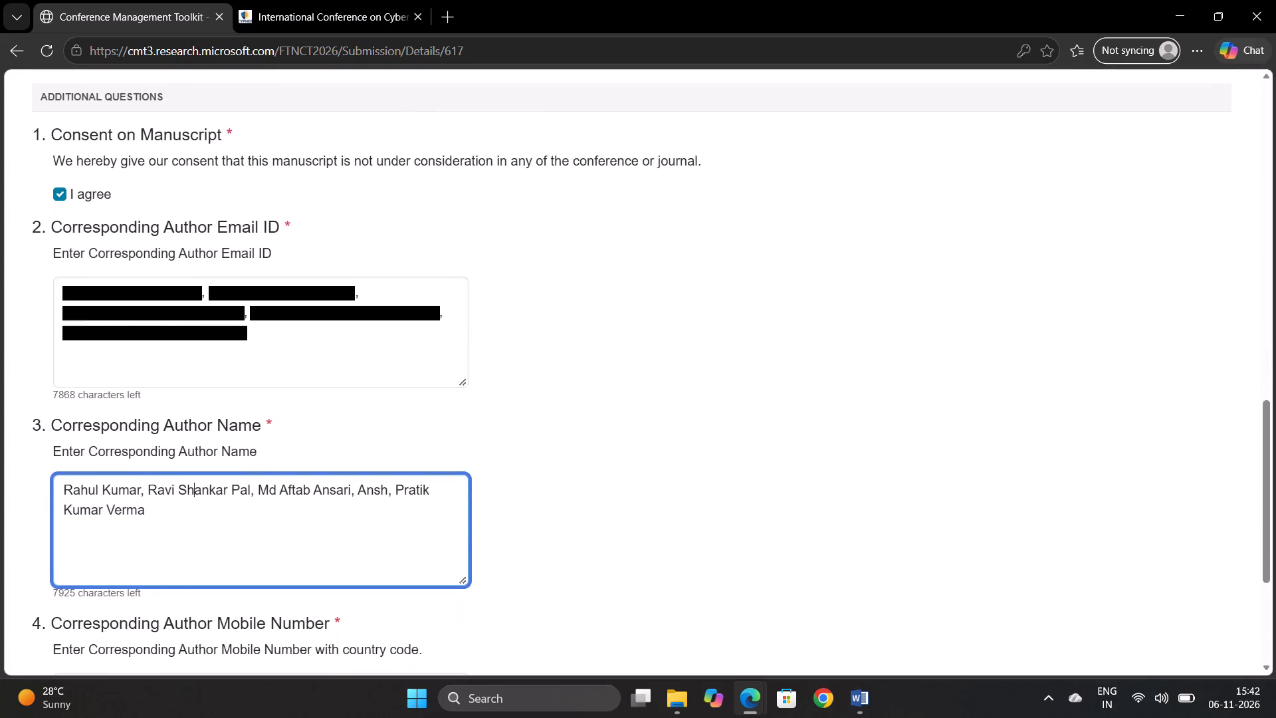
# Save the changes to FTNCT2026 paper 617.
pyautogui.scroll(-1, 189, 457)
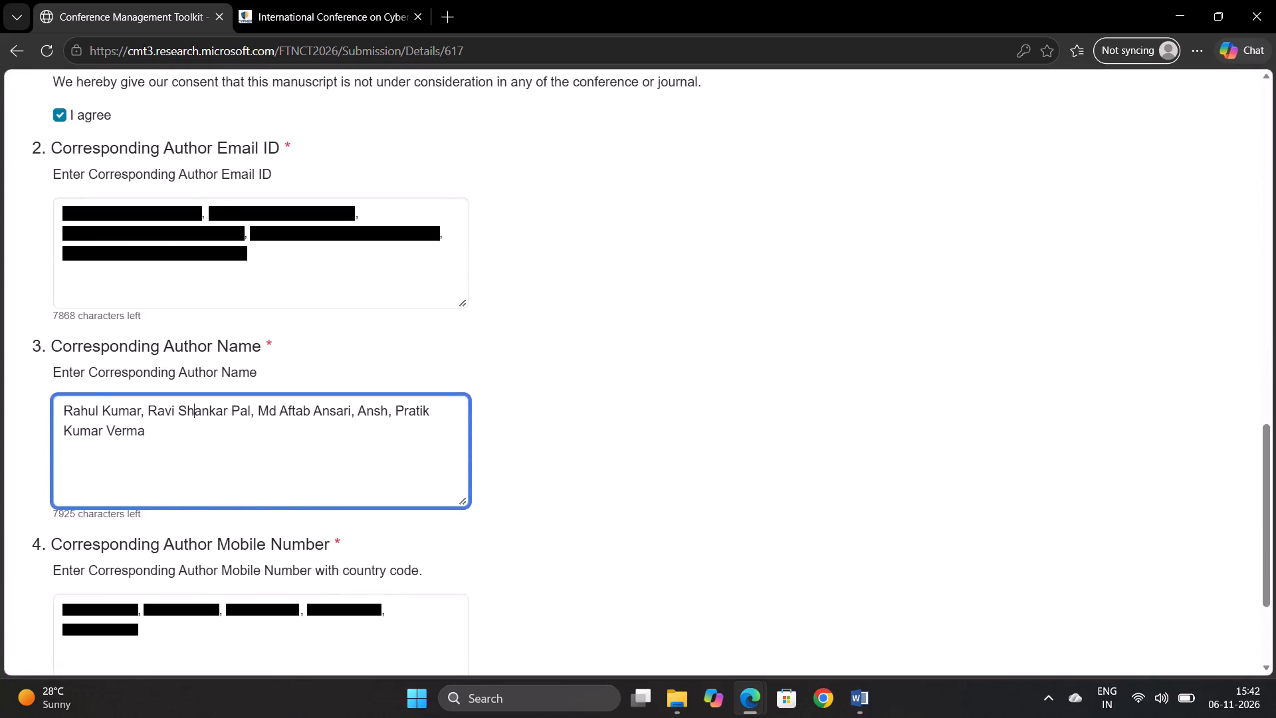
pyautogui.scroll(-2, 189, 457)
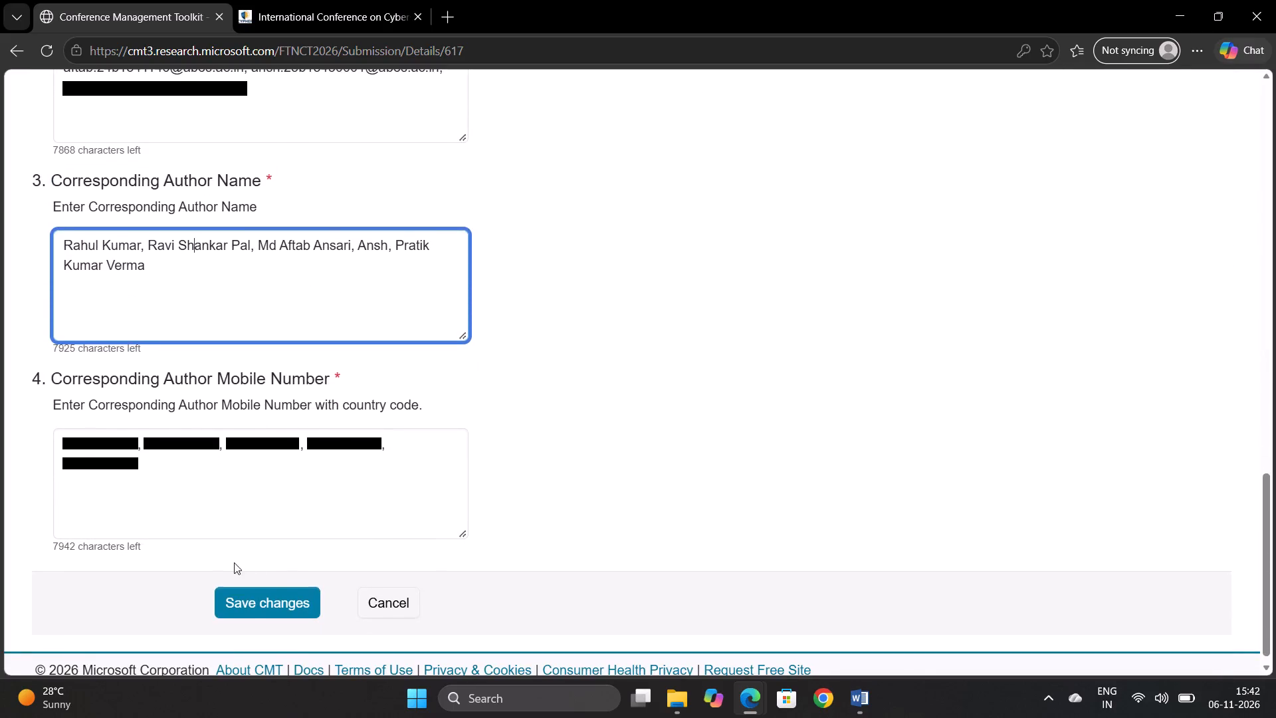
pyautogui.click(286, 602)
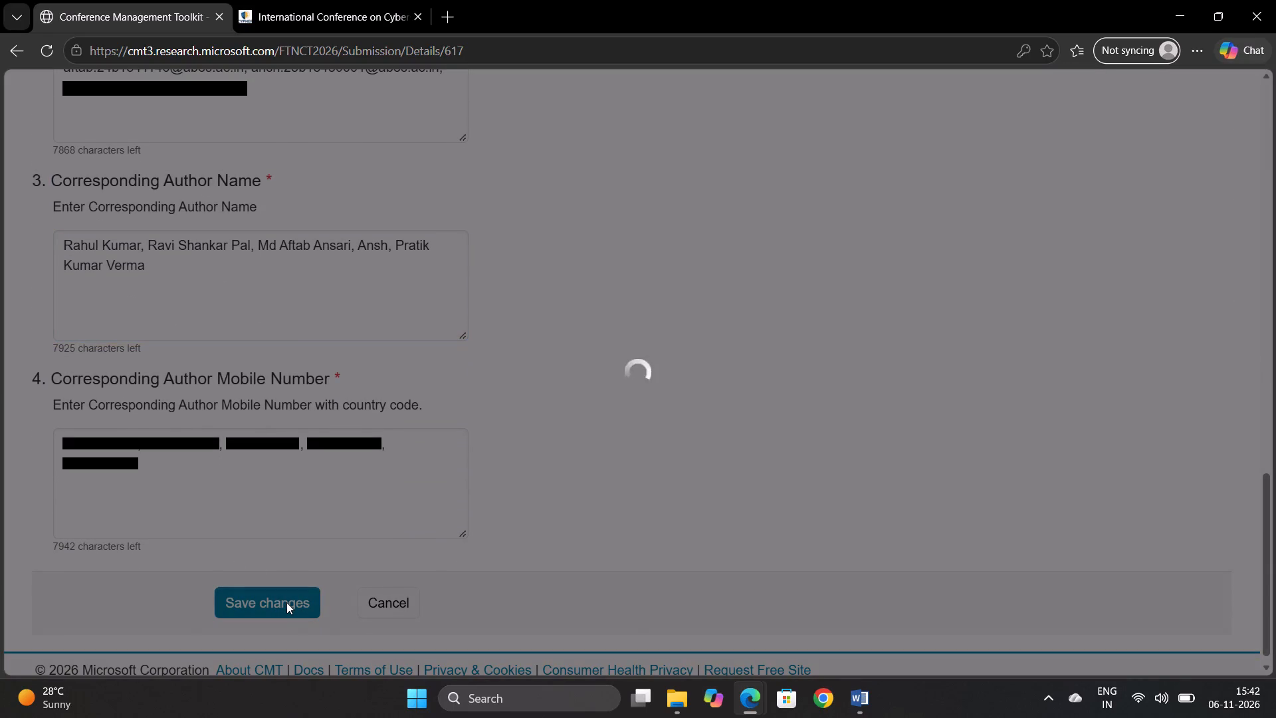
pyautogui.scroll(5, 500, 380)
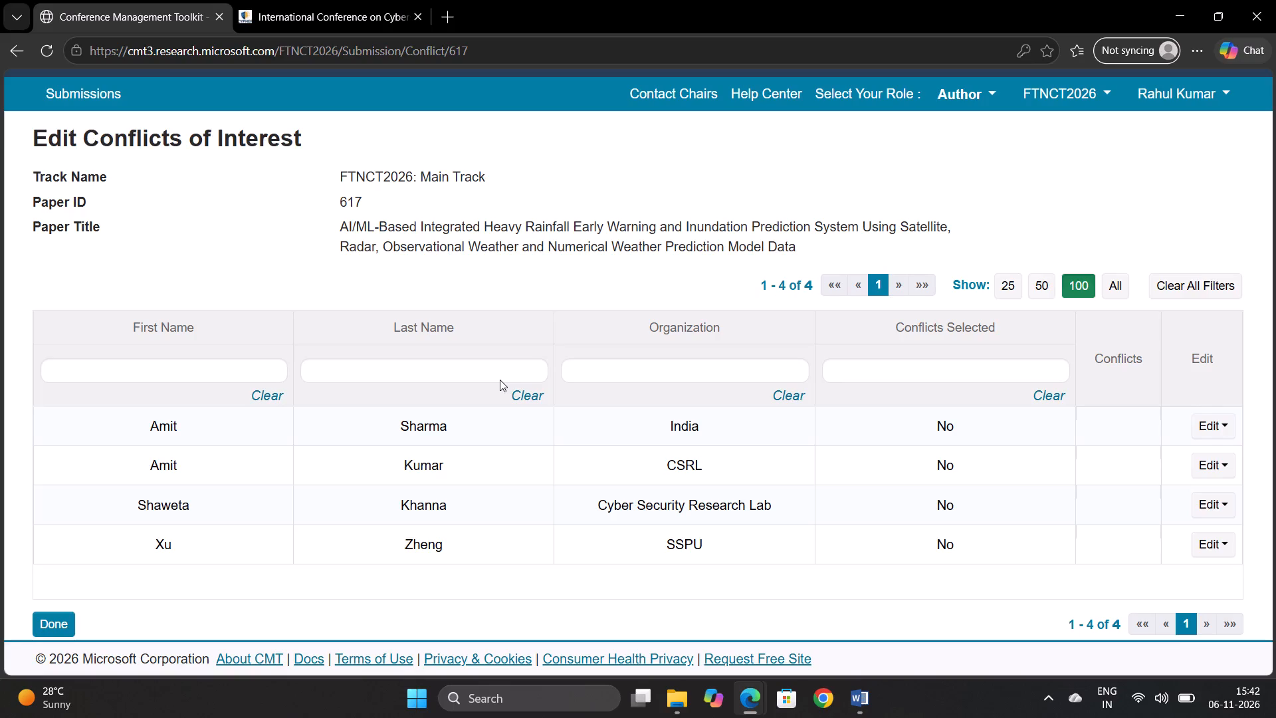
# Return to the conference list and open NGCCOM2026 paper 313, under Next-Generation Communication and Computing, for editing.
pyautogui.click(9, 44)
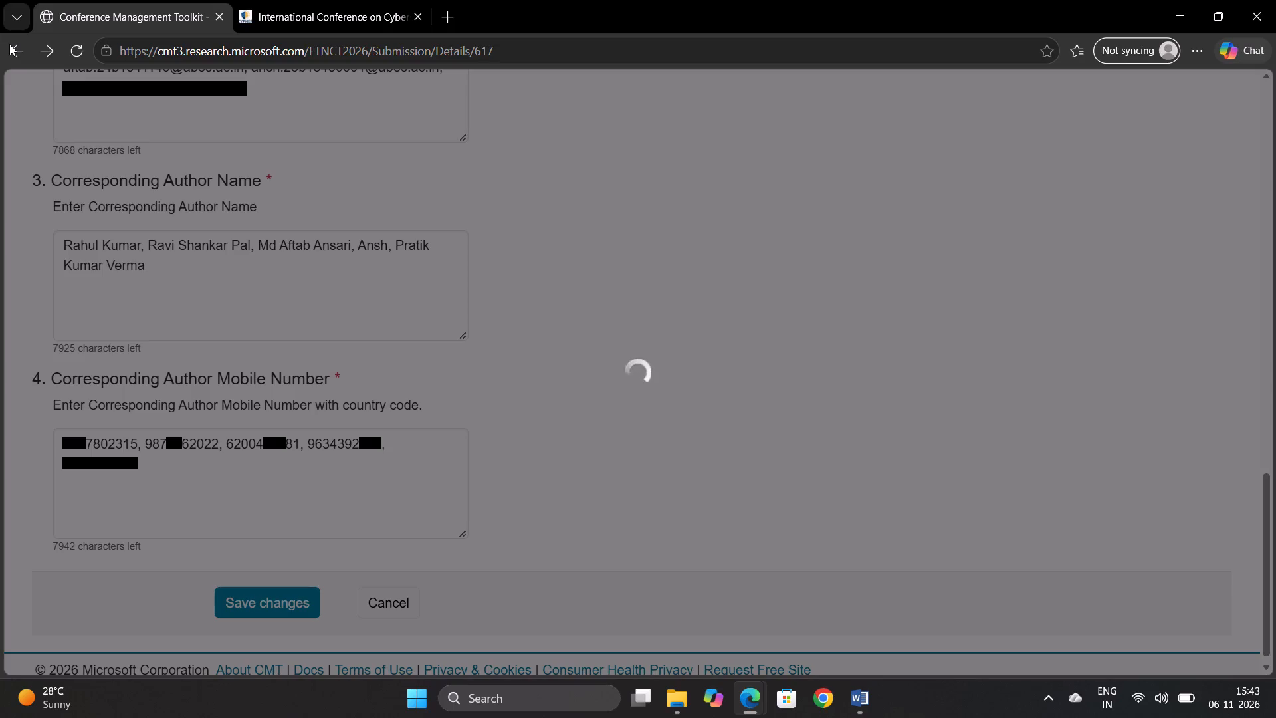
pyautogui.click(9, 44)
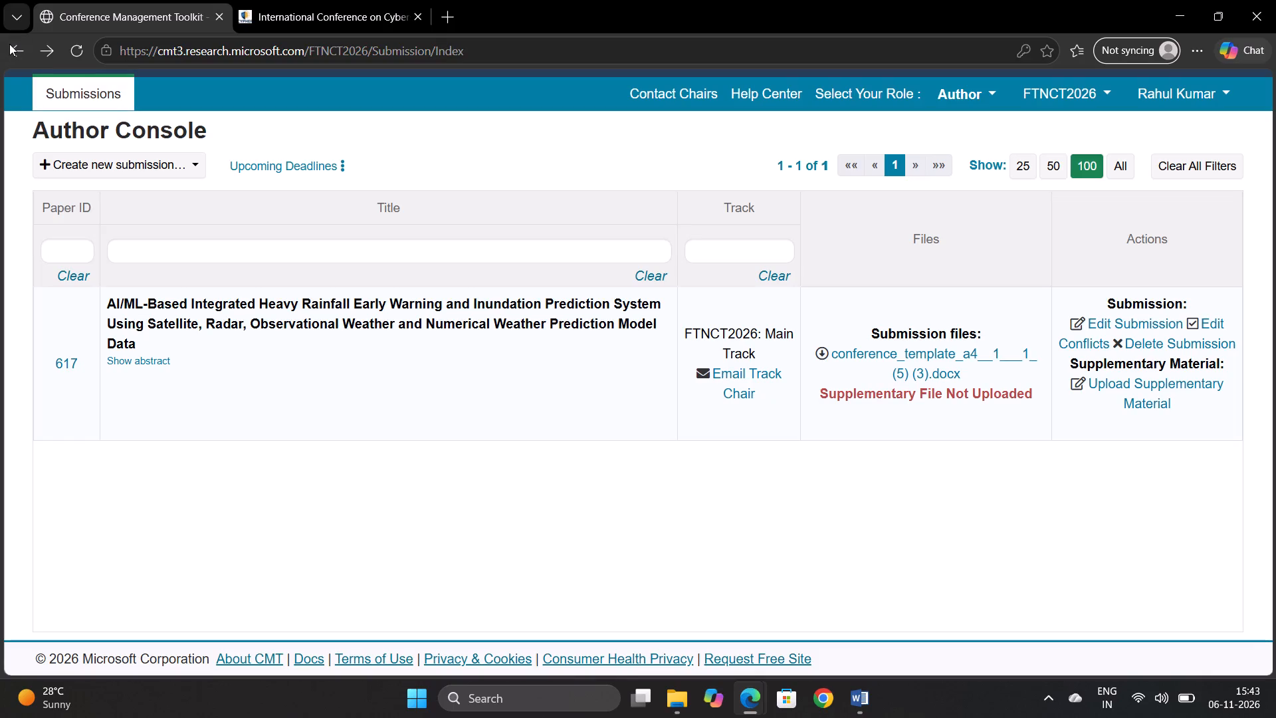
pyautogui.click(9, 44)
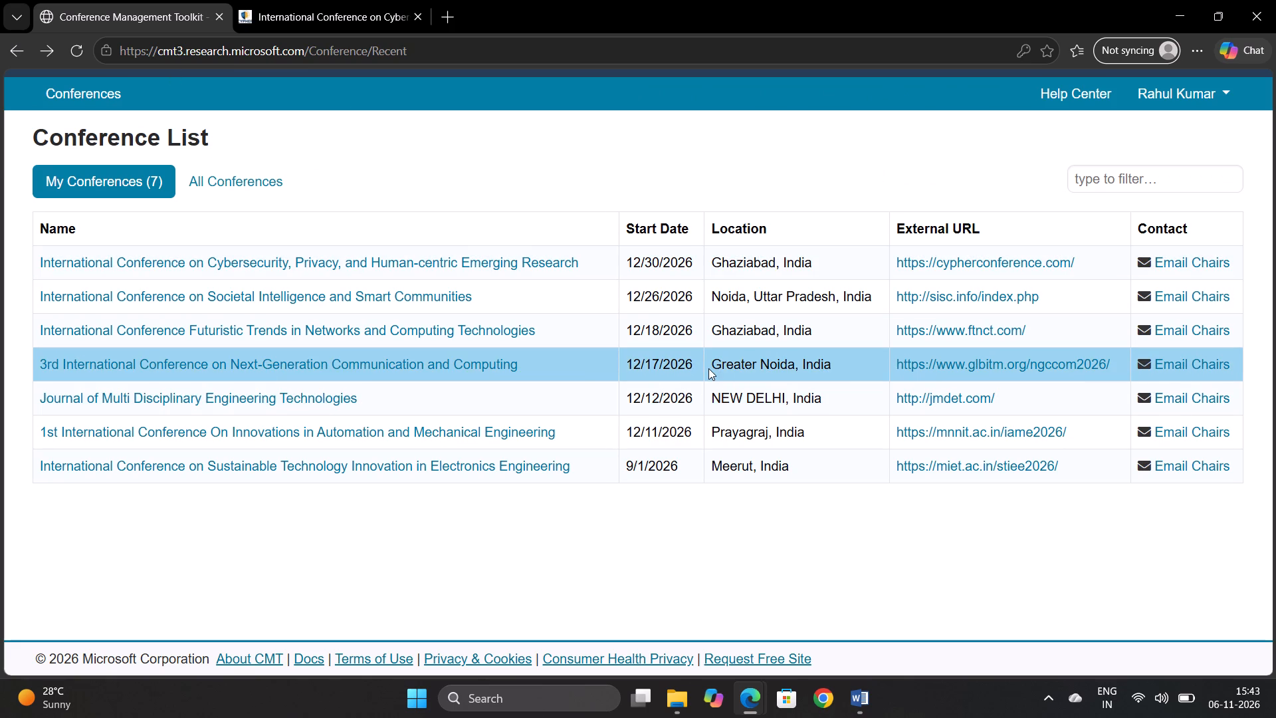
pyautogui.click(506, 368)
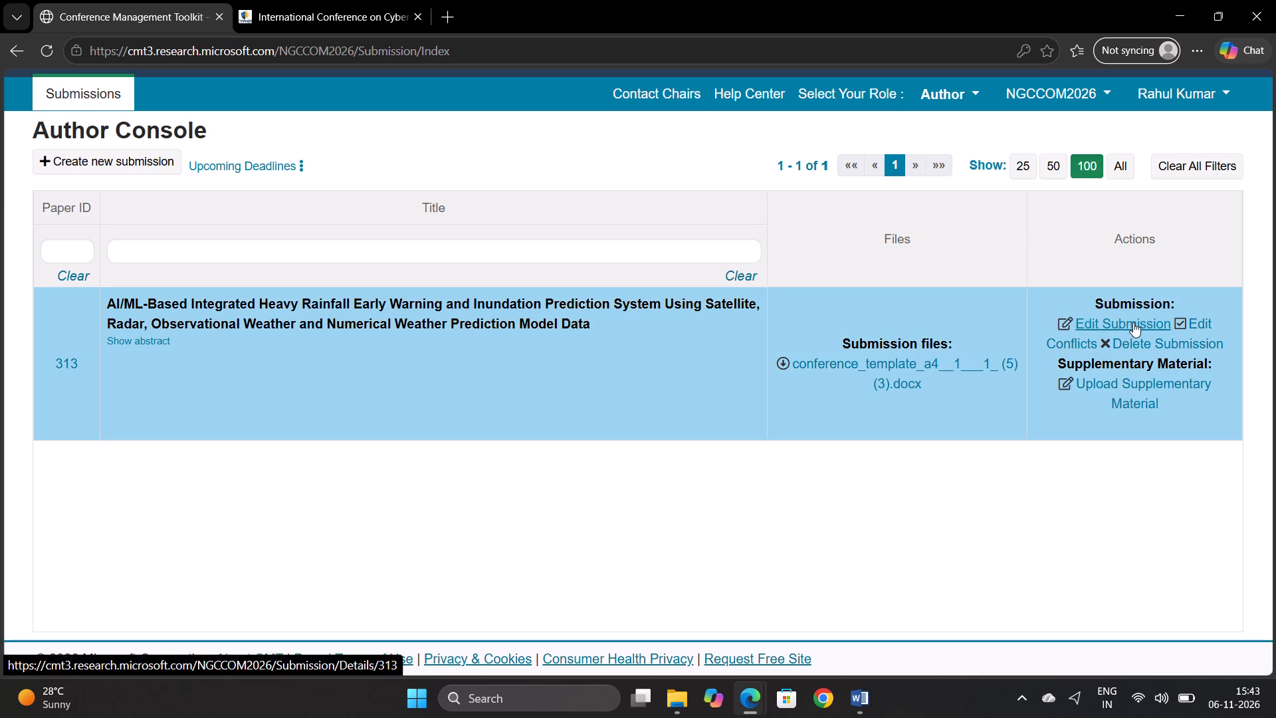
pyautogui.click(1133, 322)
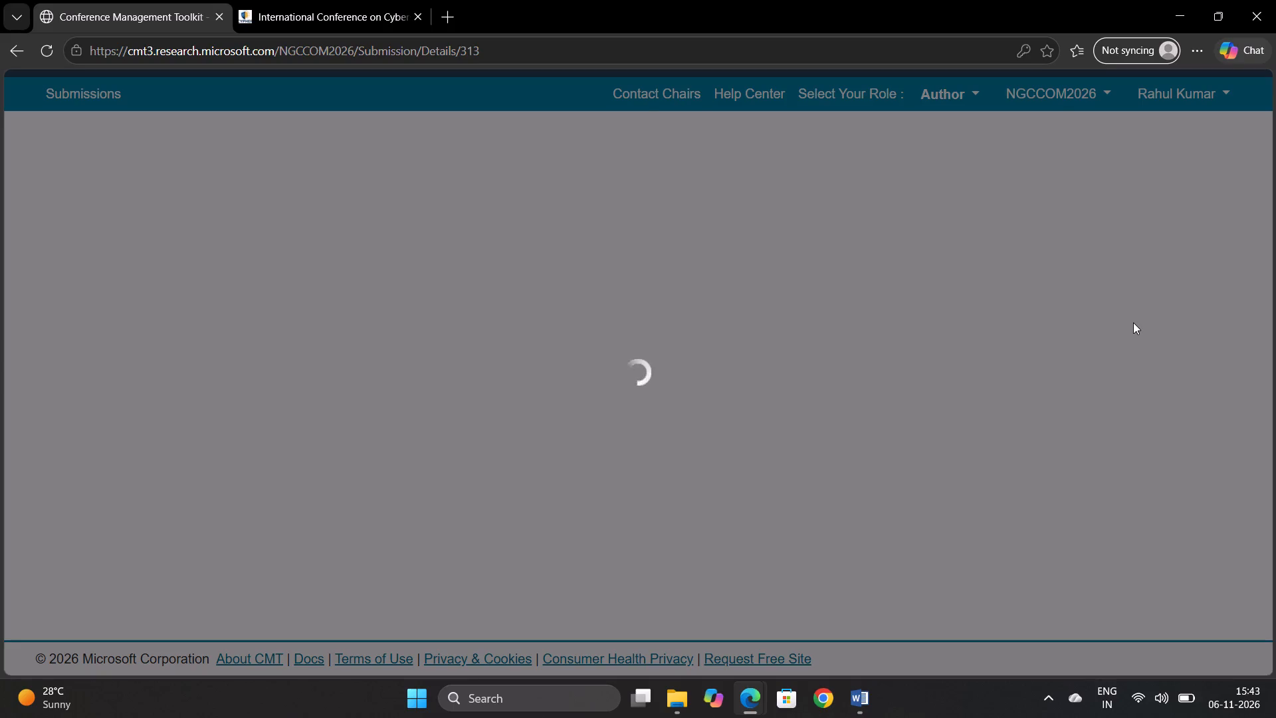
# Remove the second author with the misspelled first name from the authors table of paper 313.
pyautogui.scroll(-4, 1133, 322)
pyautogui.scroll(1, 1133, 322)
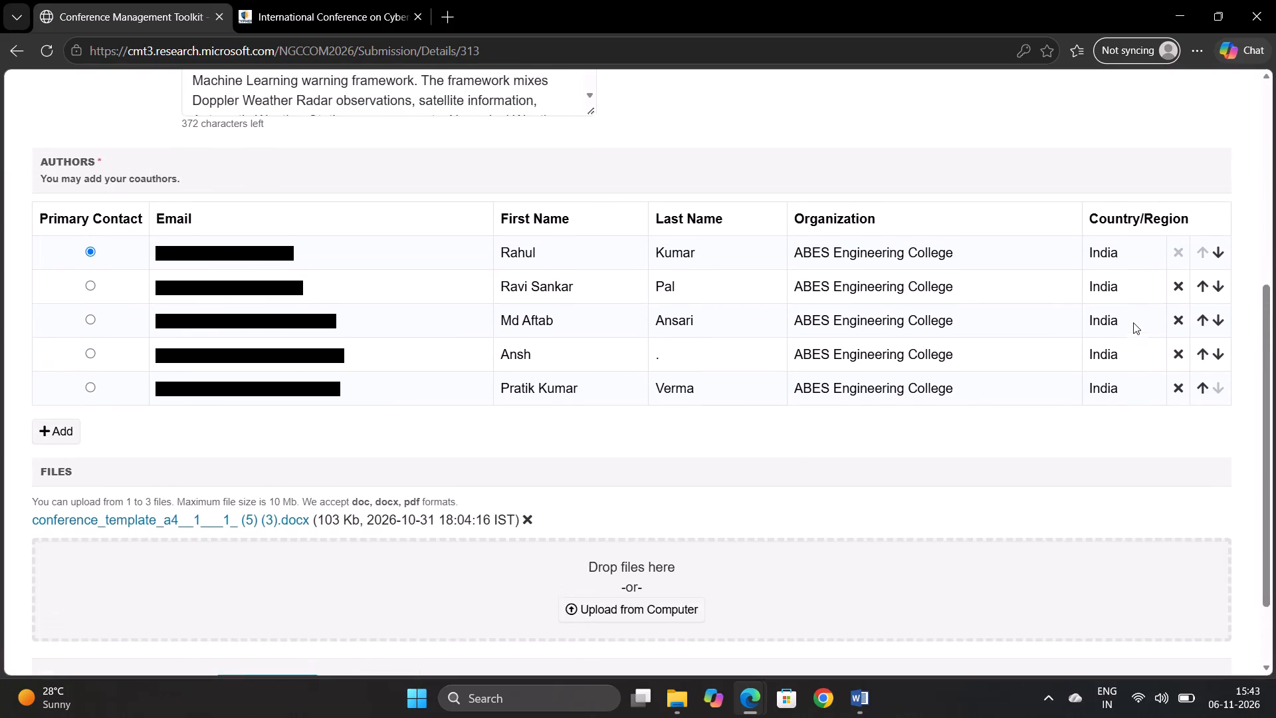
pyautogui.scroll(1, 1133, 322)
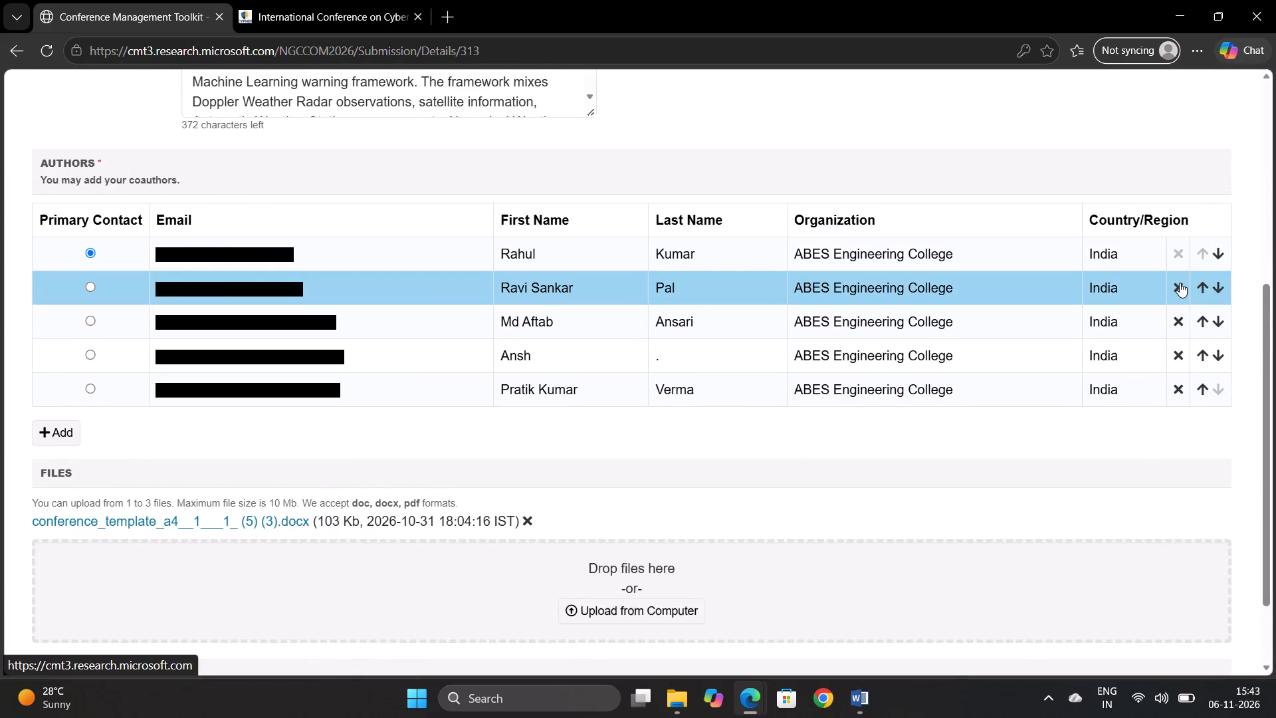
pyautogui.click(1180, 283)
# Add the second author back as a coauthor with the copied email and the matching saved name, ABES Engineering College and India.
pyautogui.scroll(-1, 820, 427)
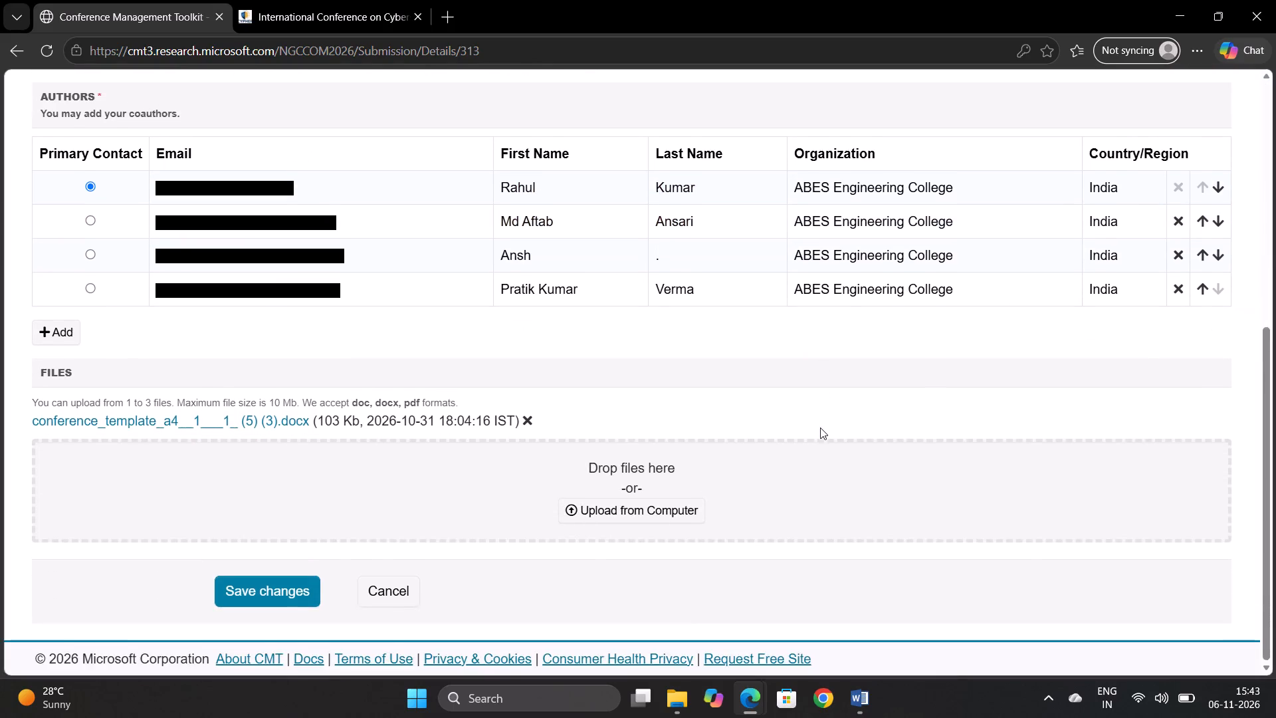
pyautogui.scroll(-1, 820, 427)
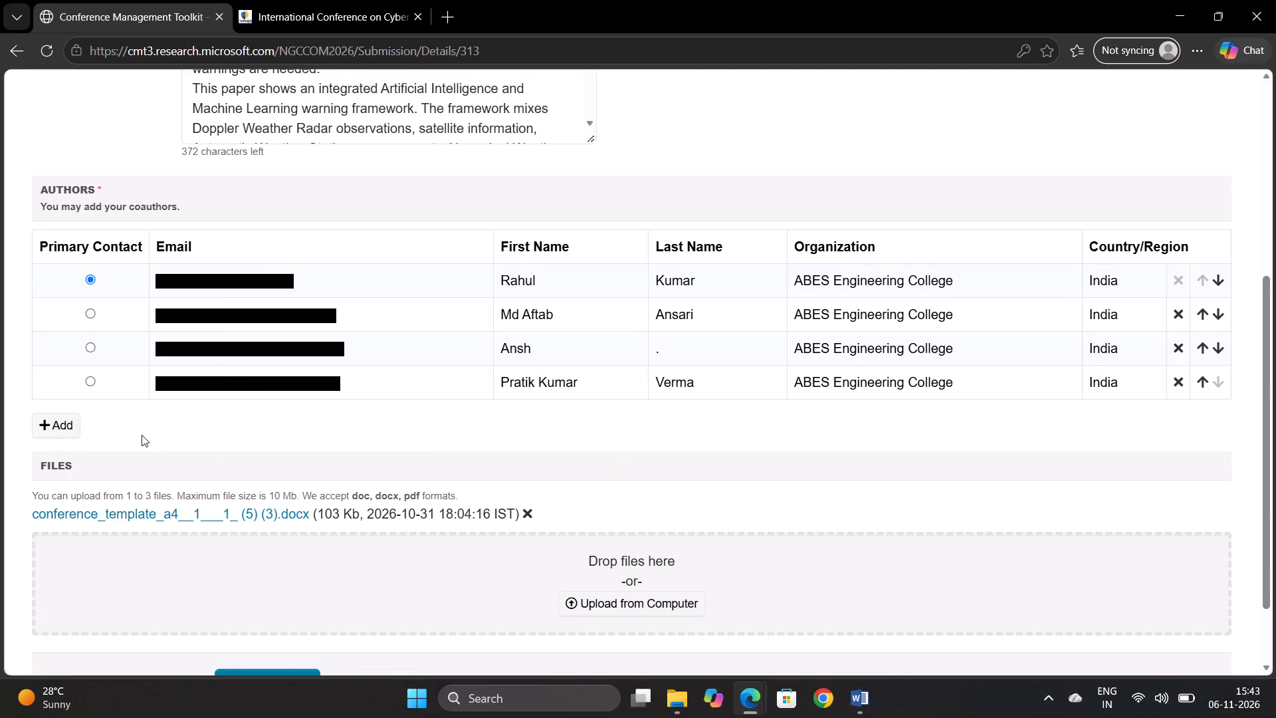
pyautogui.click(64, 427)
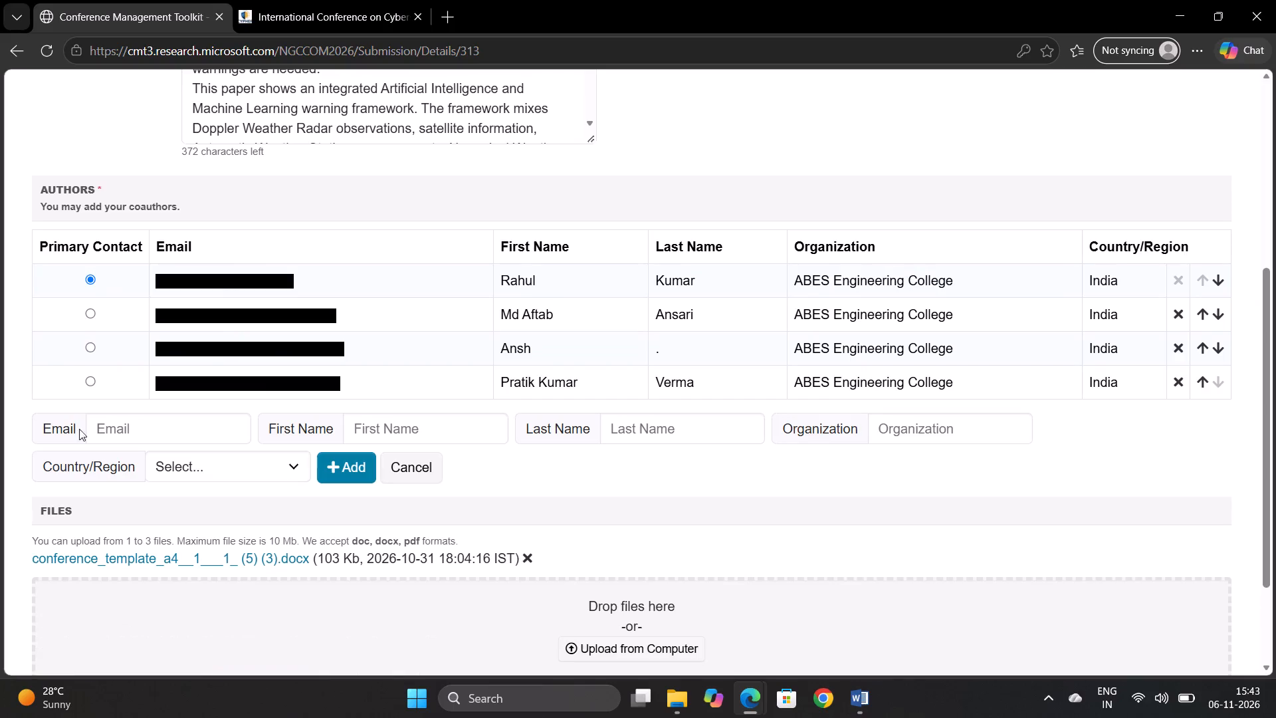
pyautogui.click(175, 432)
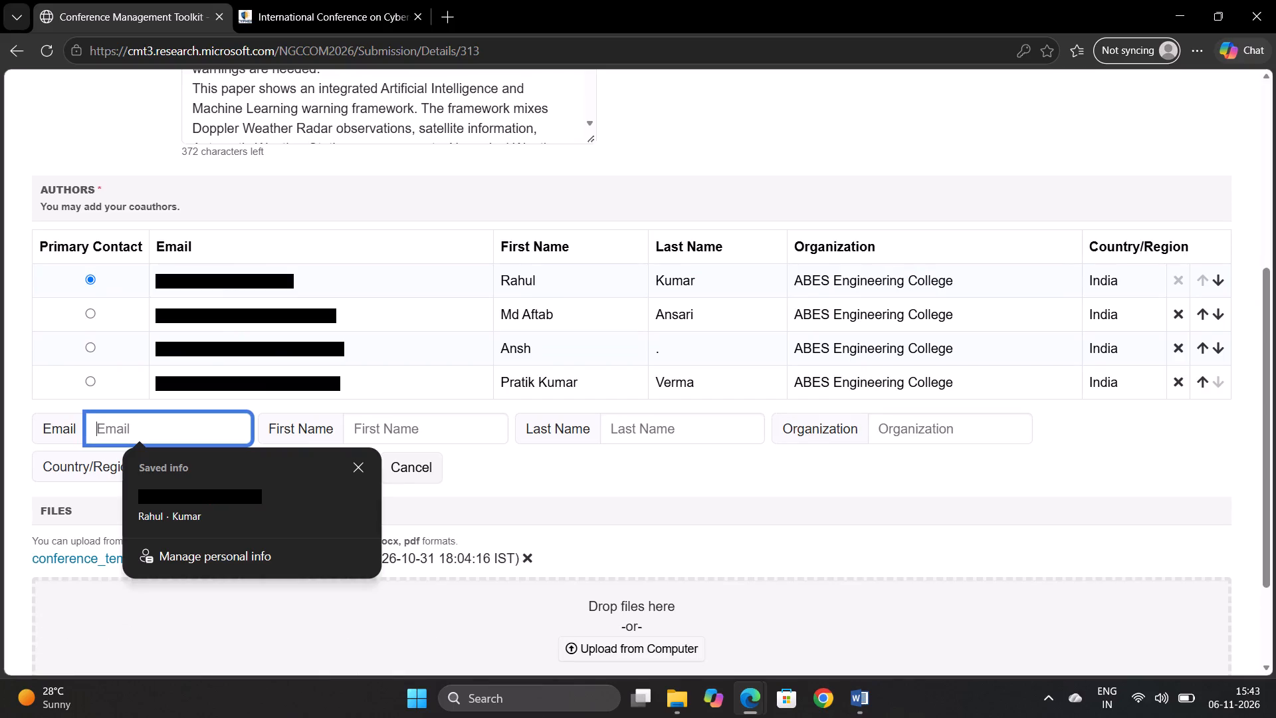
pyautogui.hotkey('ctrl', 'v')
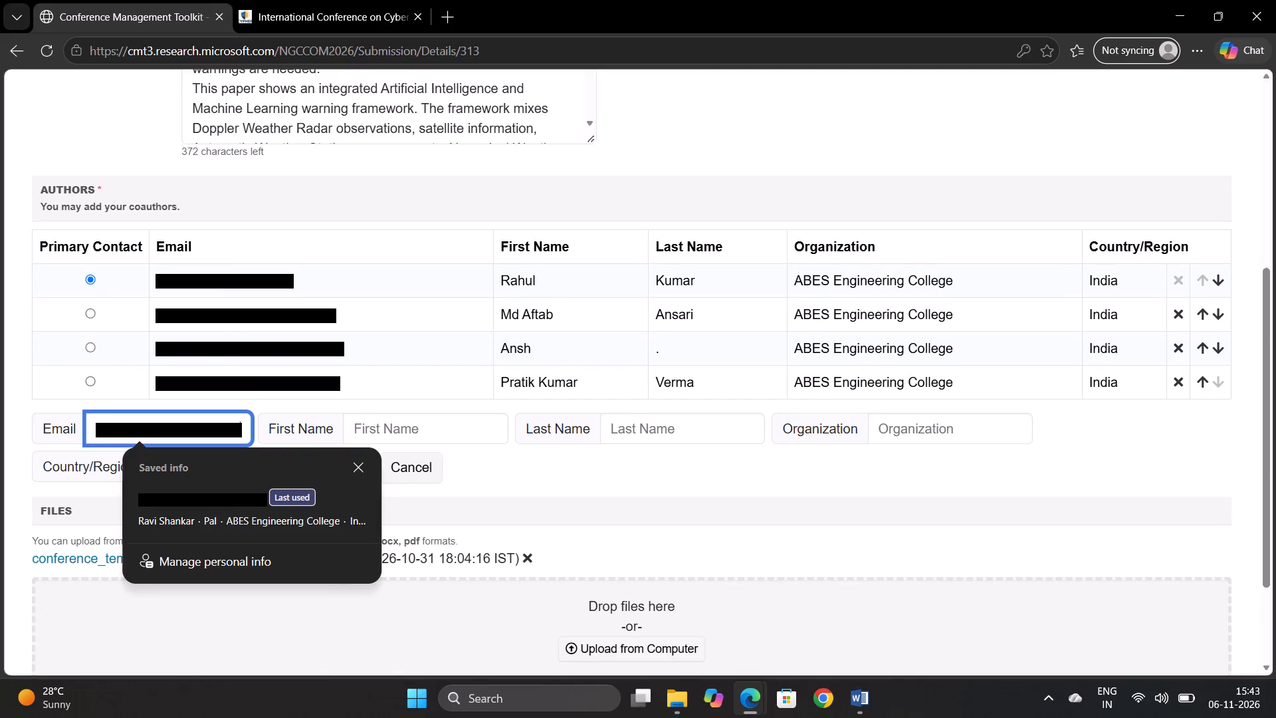
pyautogui.click(178, 513)
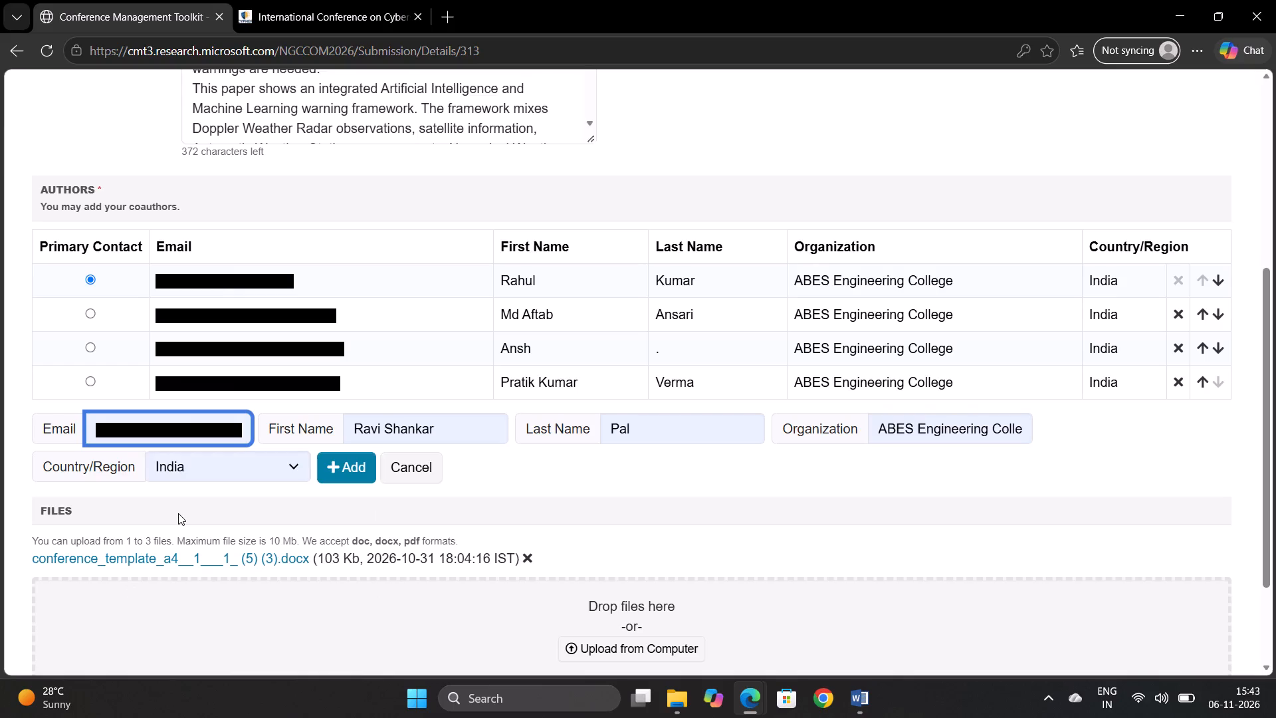
pyautogui.click(347, 461)
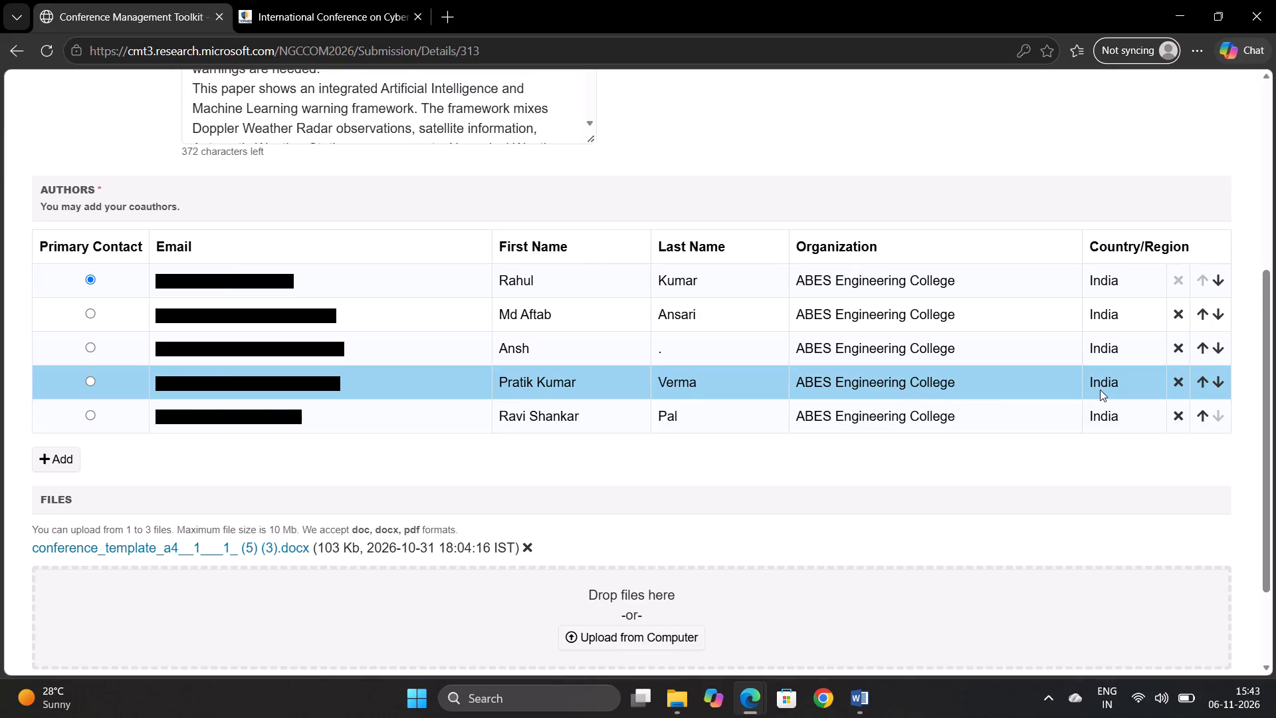
# Move the newly added coauthor up to second position in the authors table, directly below the primary contact.
pyautogui.click(1202, 418)
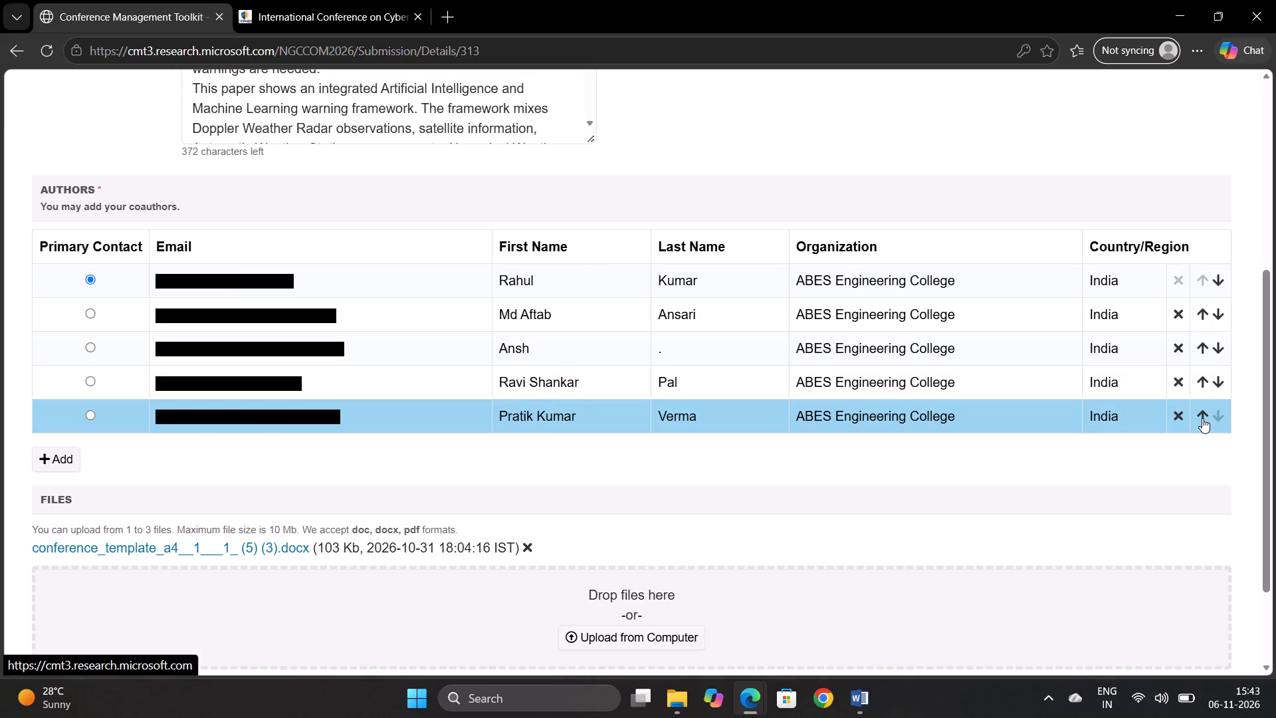
pyautogui.click(1205, 378)
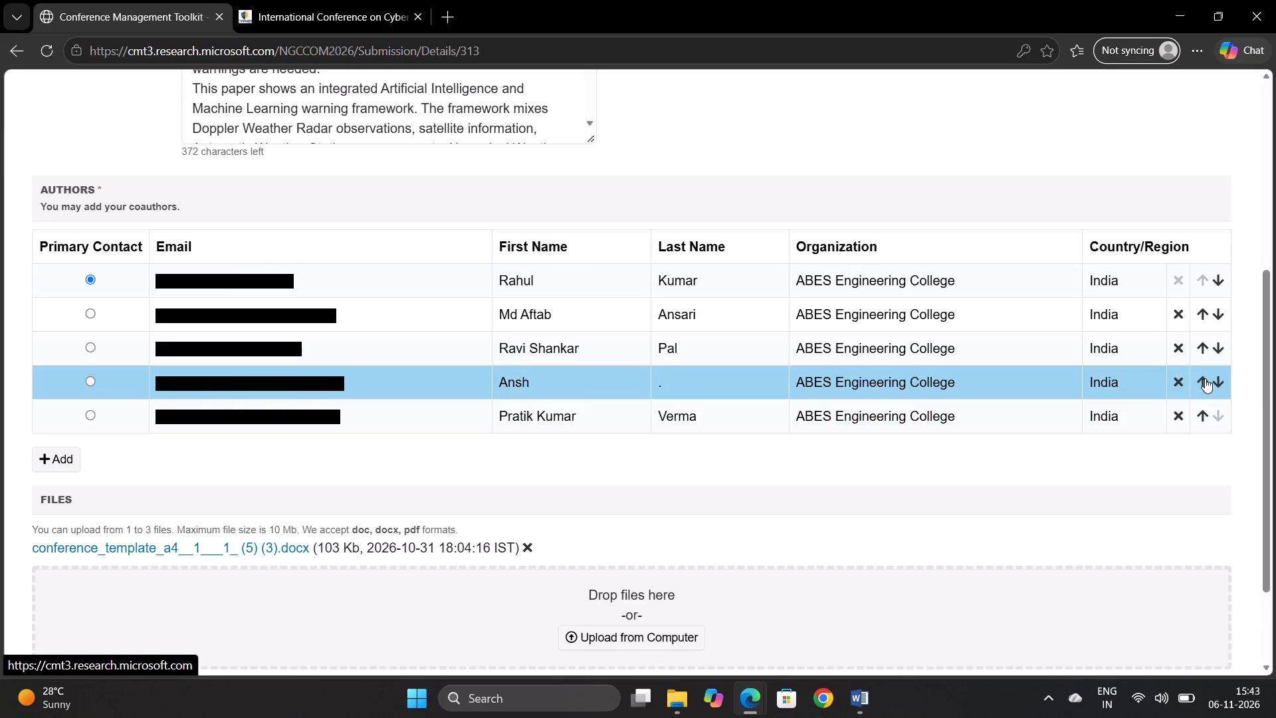
pyautogui.click(1200, 352)
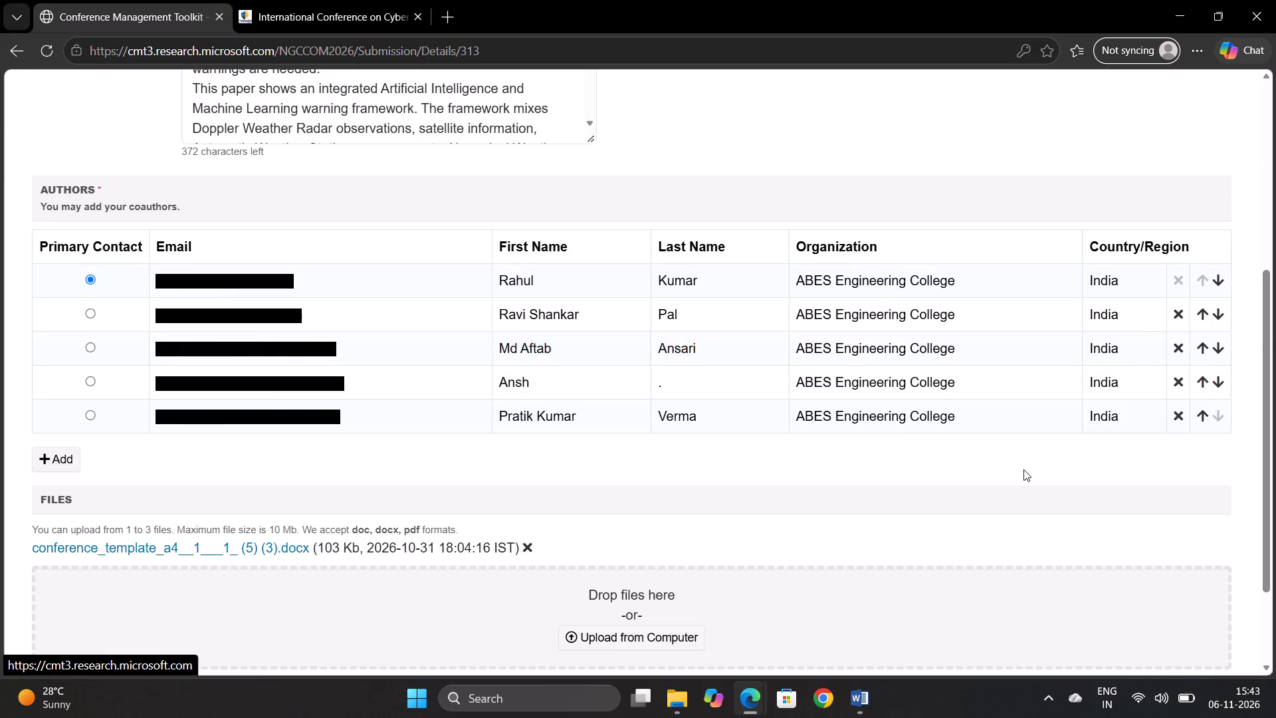
# Save the changes to NGCCOM2026 paper 313.
pyautogui.scroll(-4, 1023, 469)
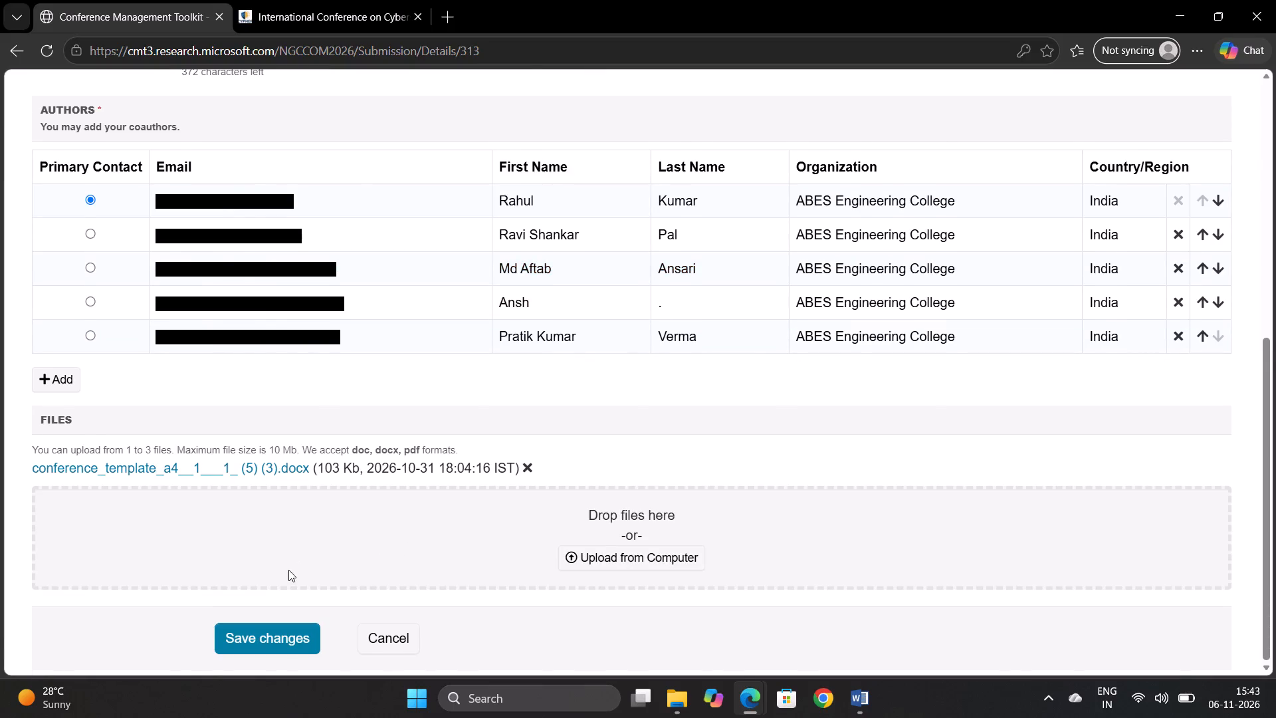
pyautogui.click(277, 588)
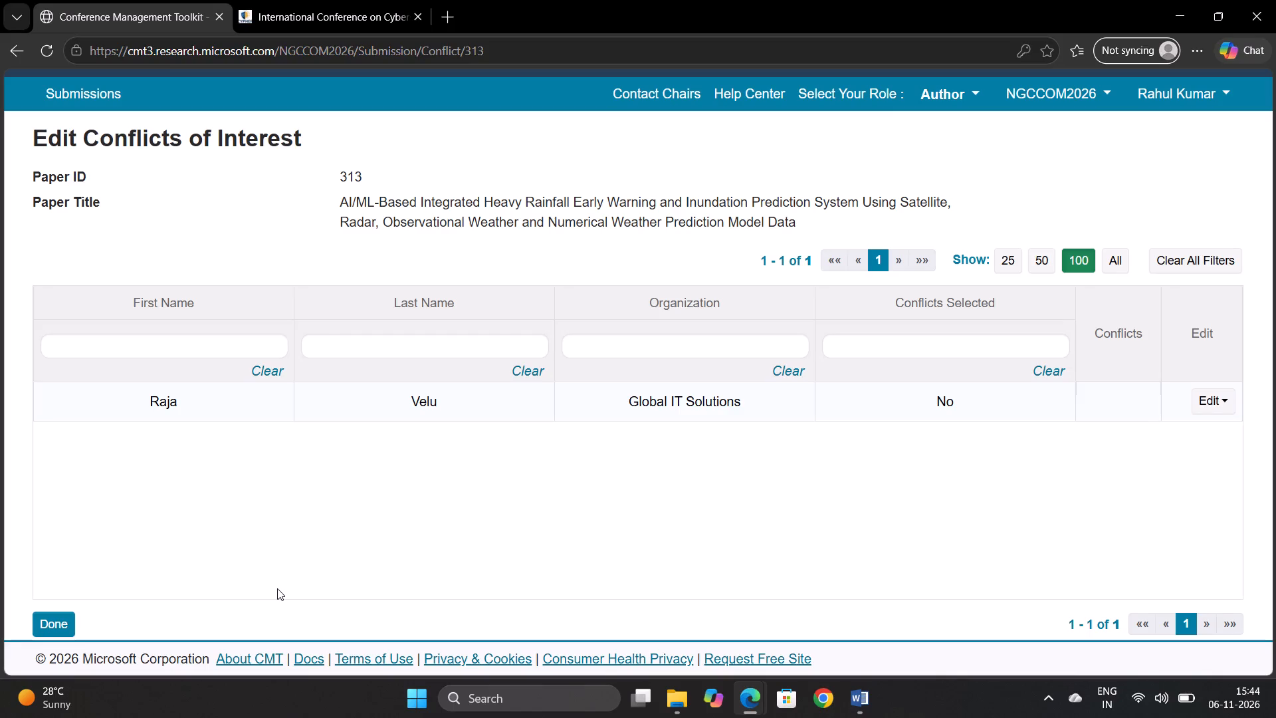
# Return to the conference list and open paper 52 of the Journal of Multi Disciplinary Engineering Technologies (JMDET2026) for editing.
pyautogui.click(21, 47)
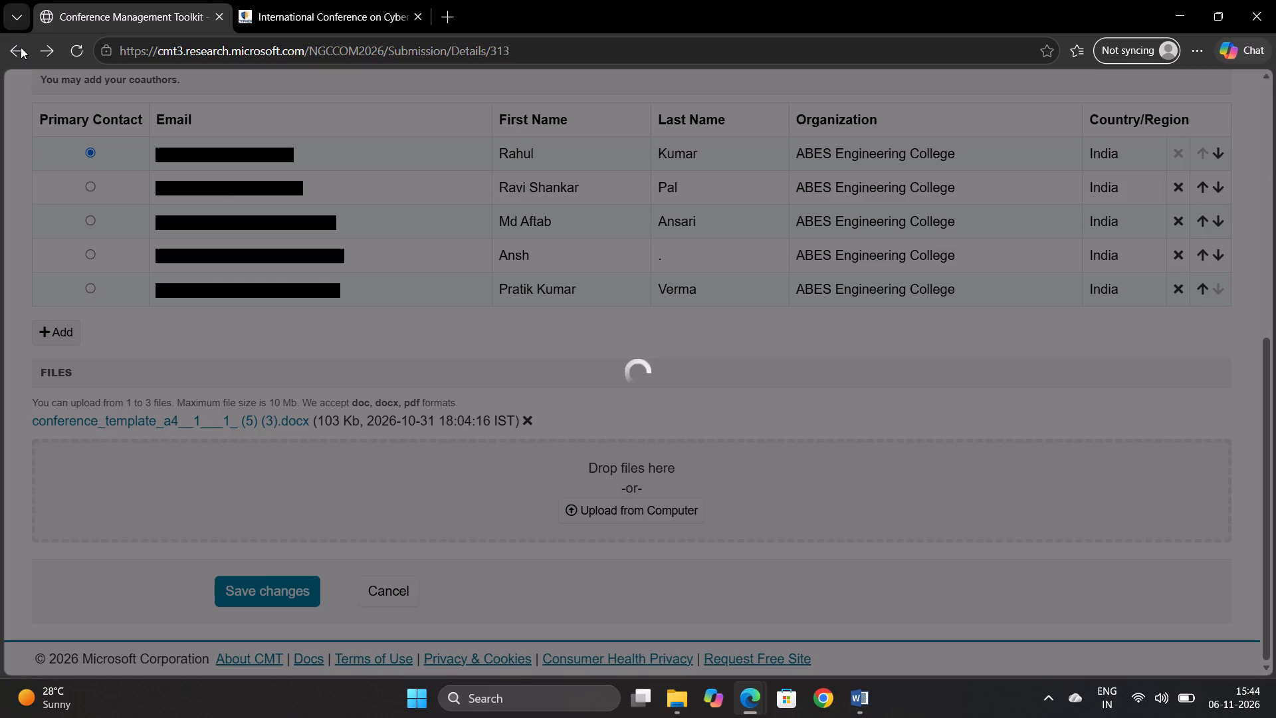
pyautogui.click(21, 47)
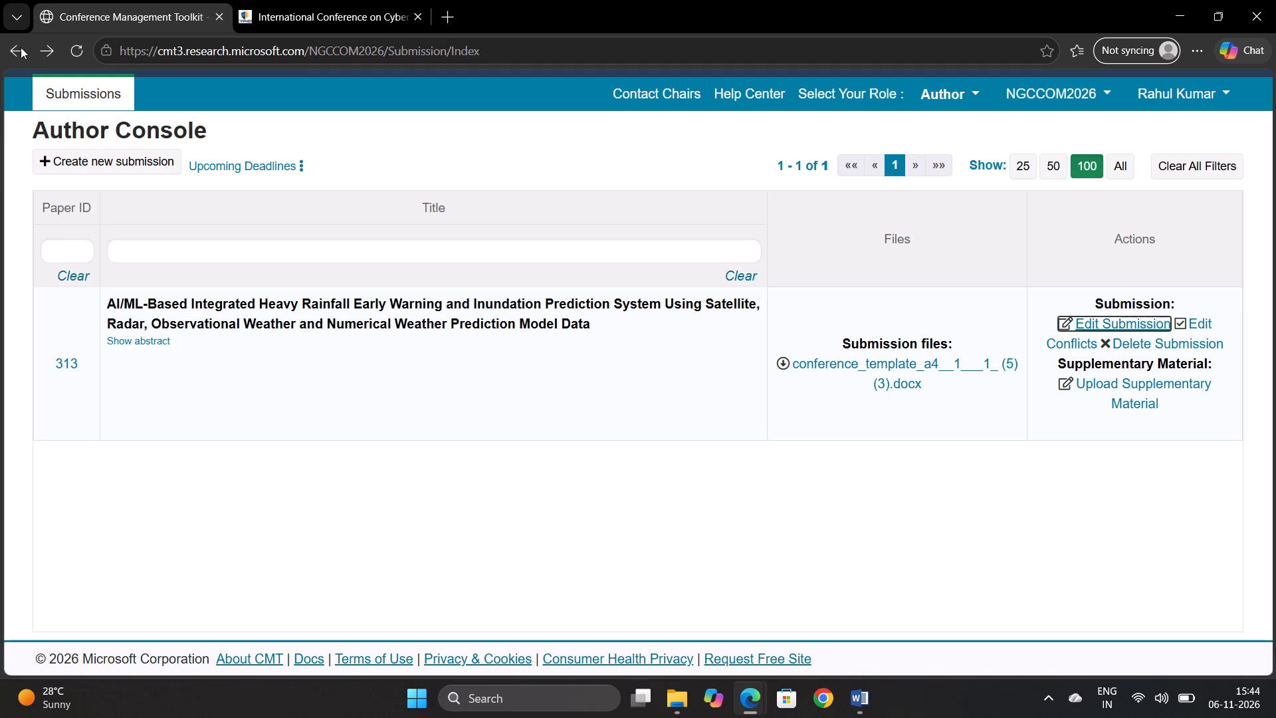
pyautogui.click(21, 47)
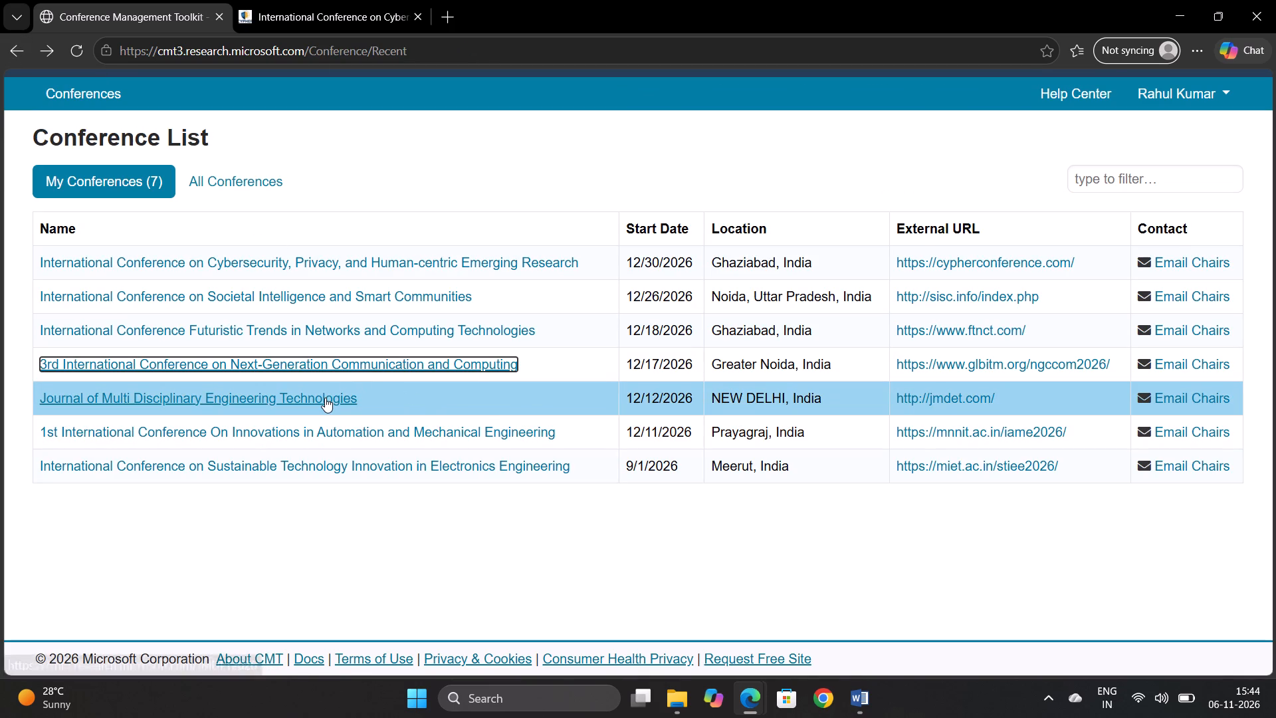
pyautogui.click(325, 398)
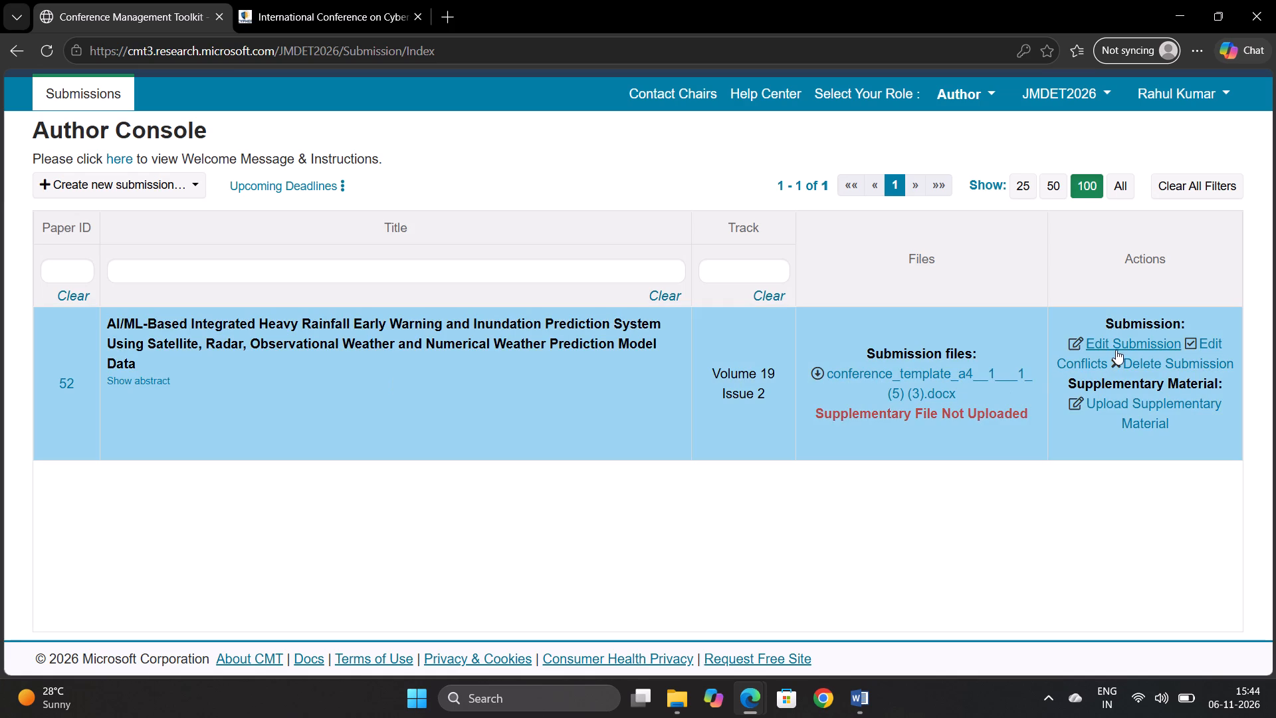
pyautogui.click(1119, 348)
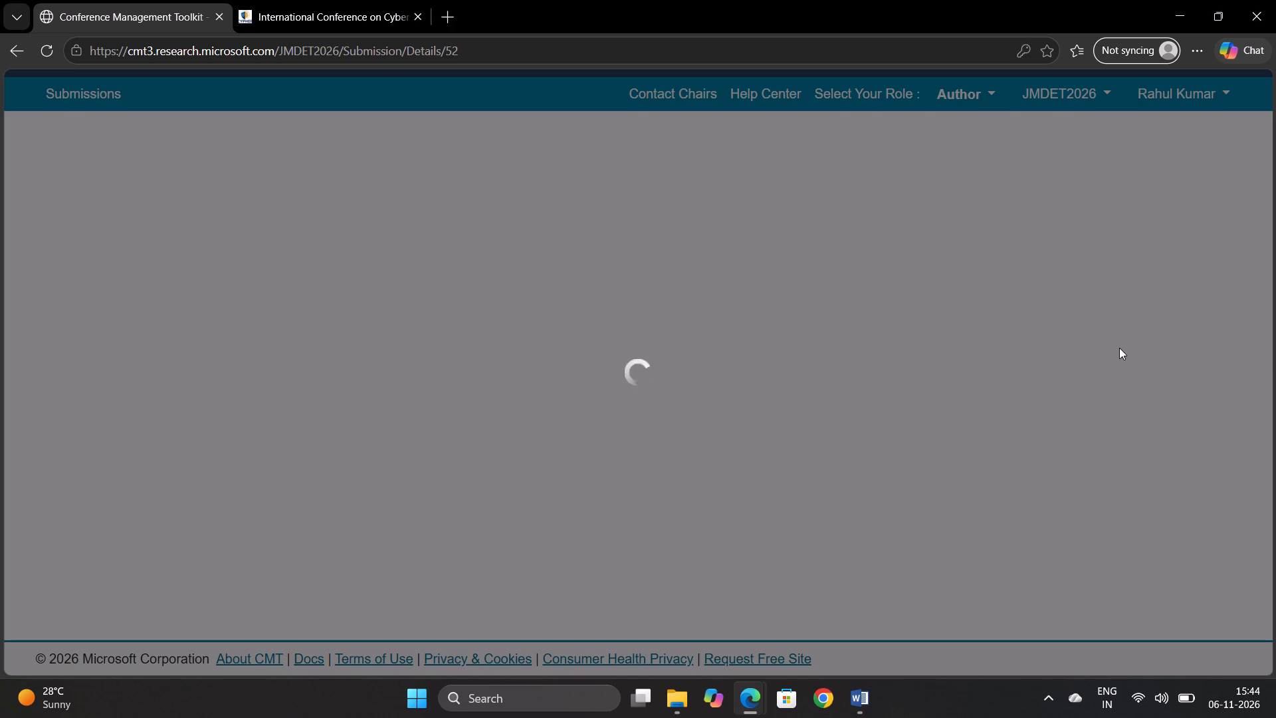
# Remove the second author with the misspelled first name from the authors table of paper 52.
pyautogui.scroll(-4, 924, 395)
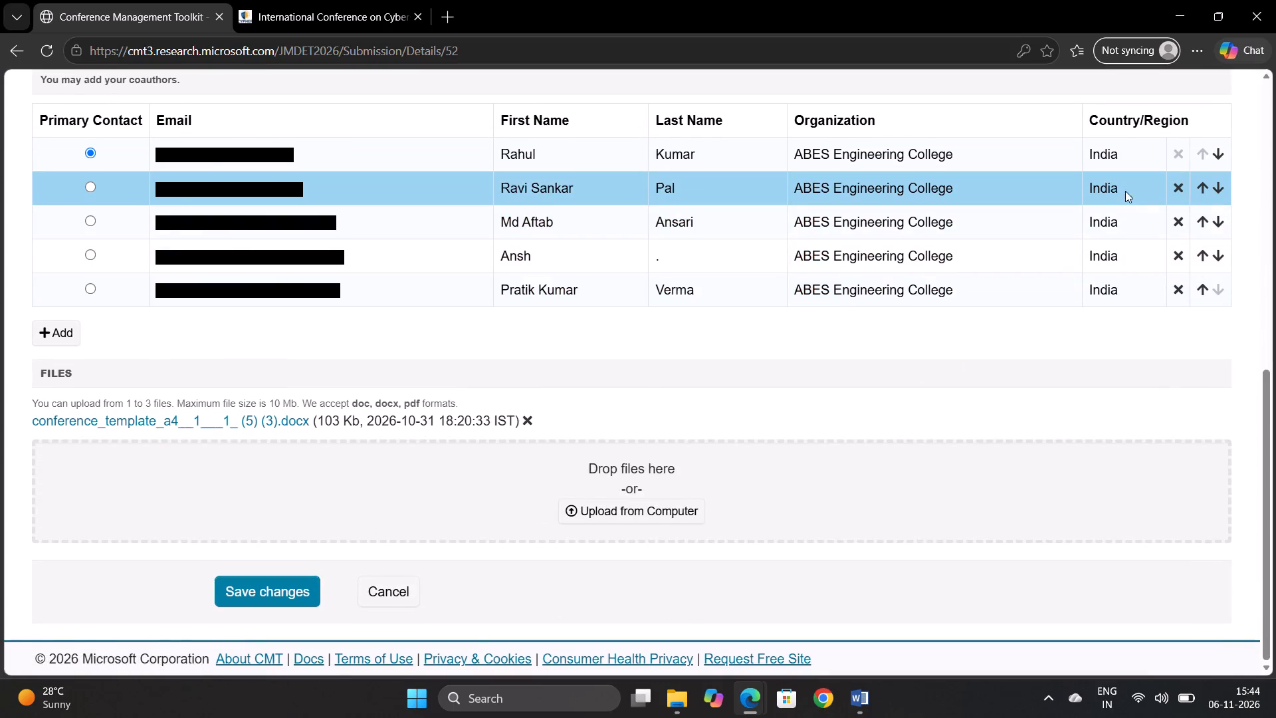
pyautogui.click(1177, 189)
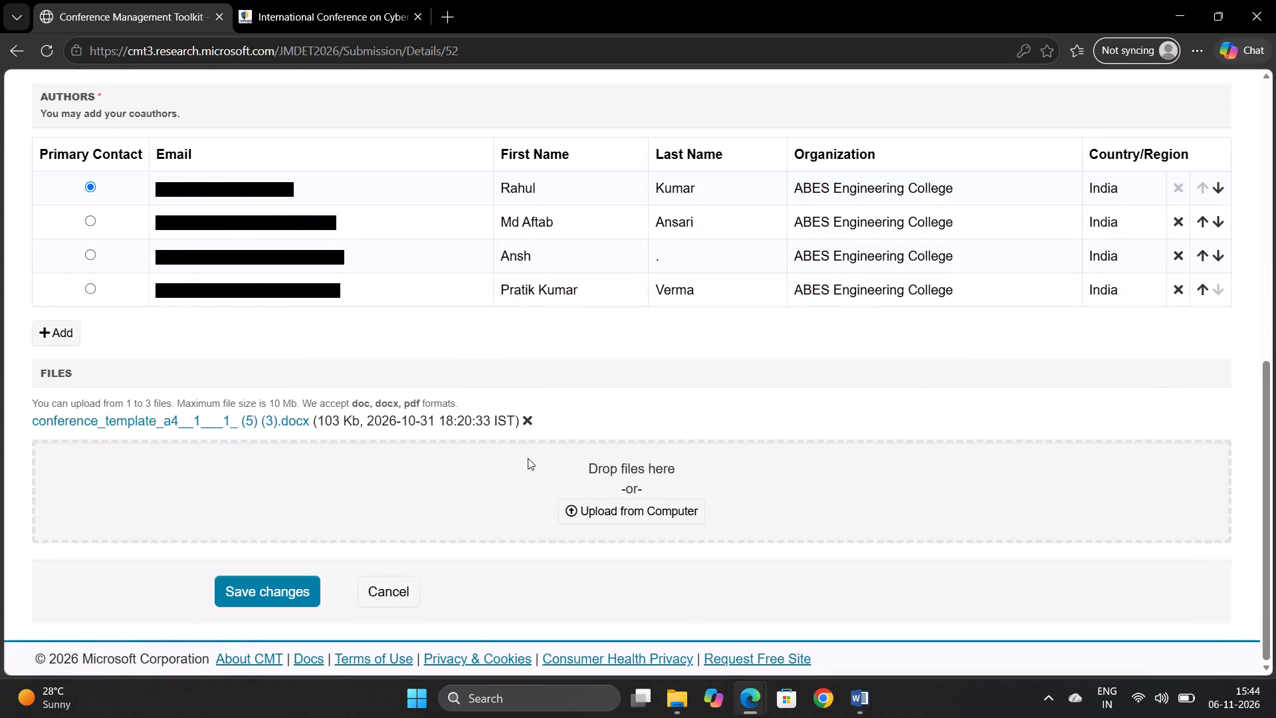
# Add the replacement coauthor to paper 52 using the saved corrected details, with organization ABES Engineering College and country India.
pyautogui.click(53, 330)
pyautogui.click(148, 337)
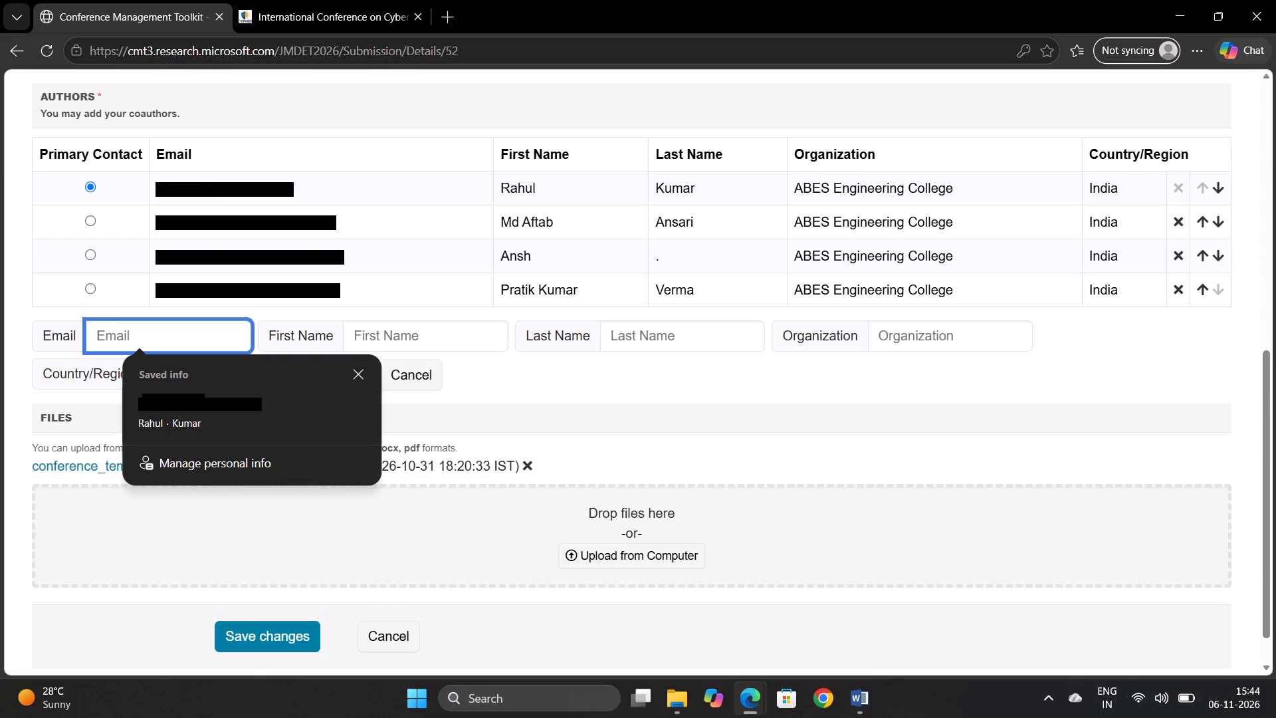
pyautogui.hotkey('ctrl', 'v')
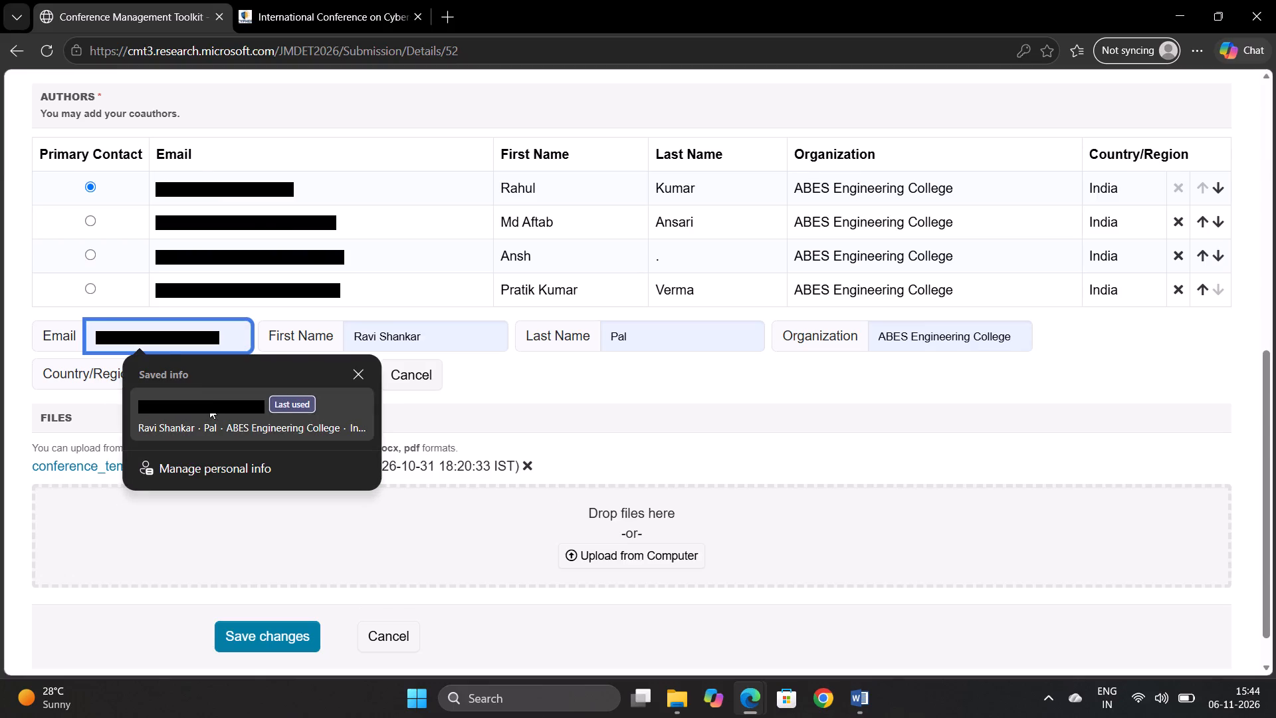
pyautogui.click(211, 411)
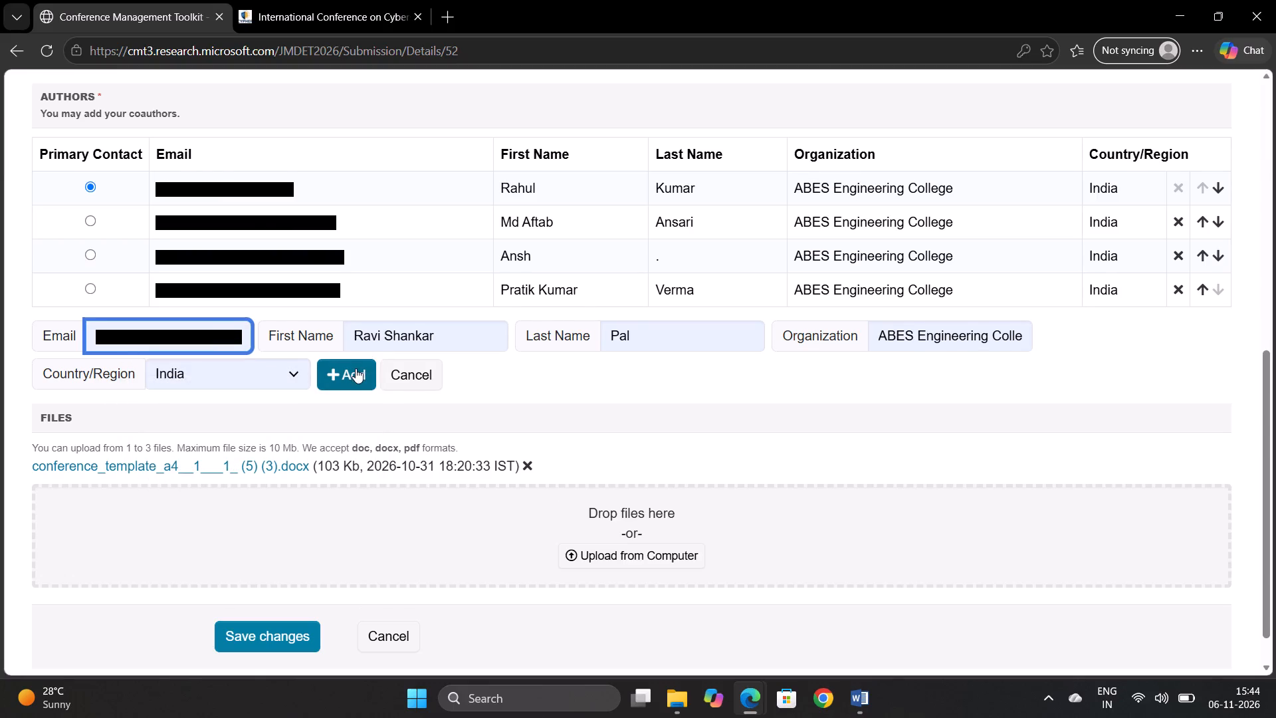
pyautogui.scroll(-3, 356, 368)
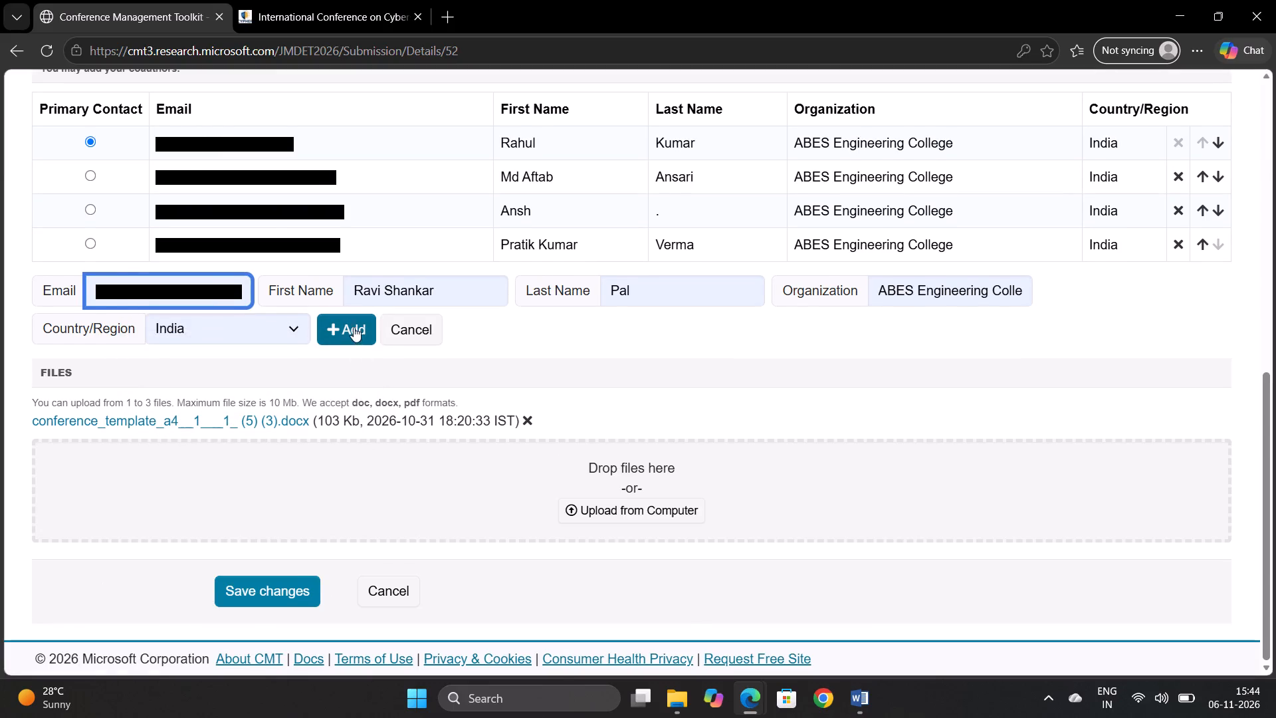
pyautogui.click(354, 327)
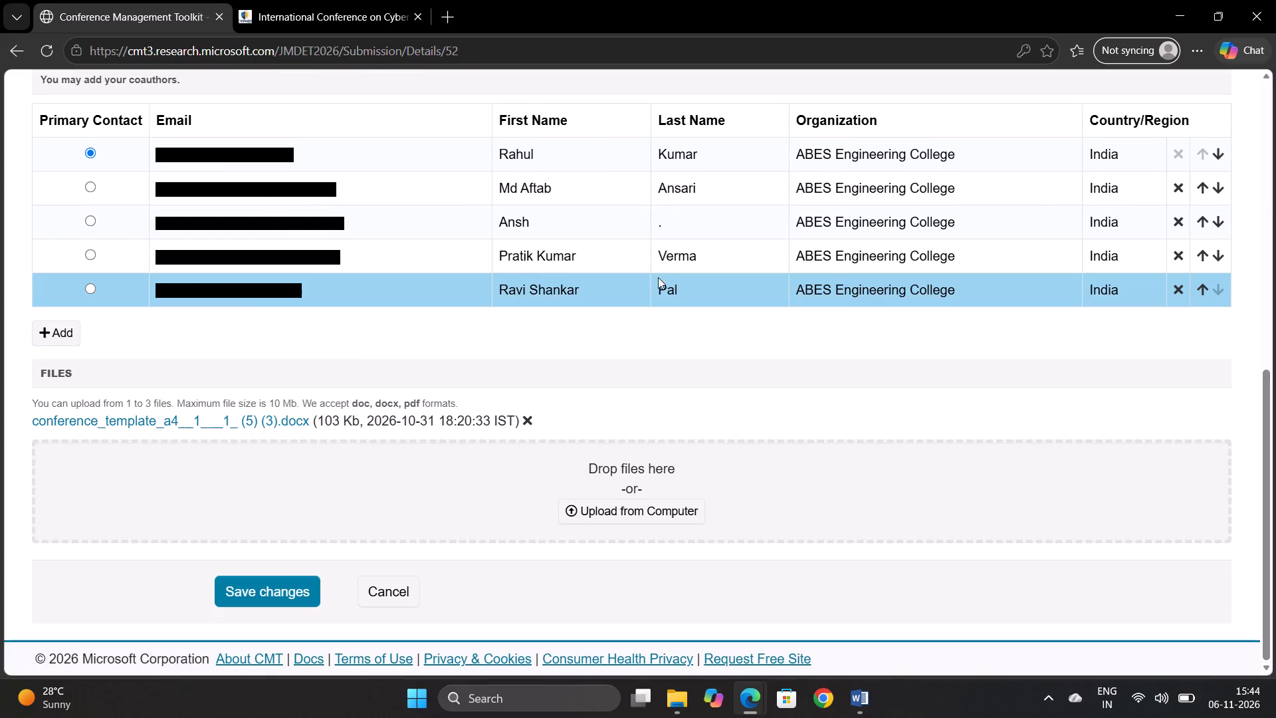
# Move the newly added coauthor up to second position in the authors table, directly below the primary contact.
pyautogui.click(1206, 293)
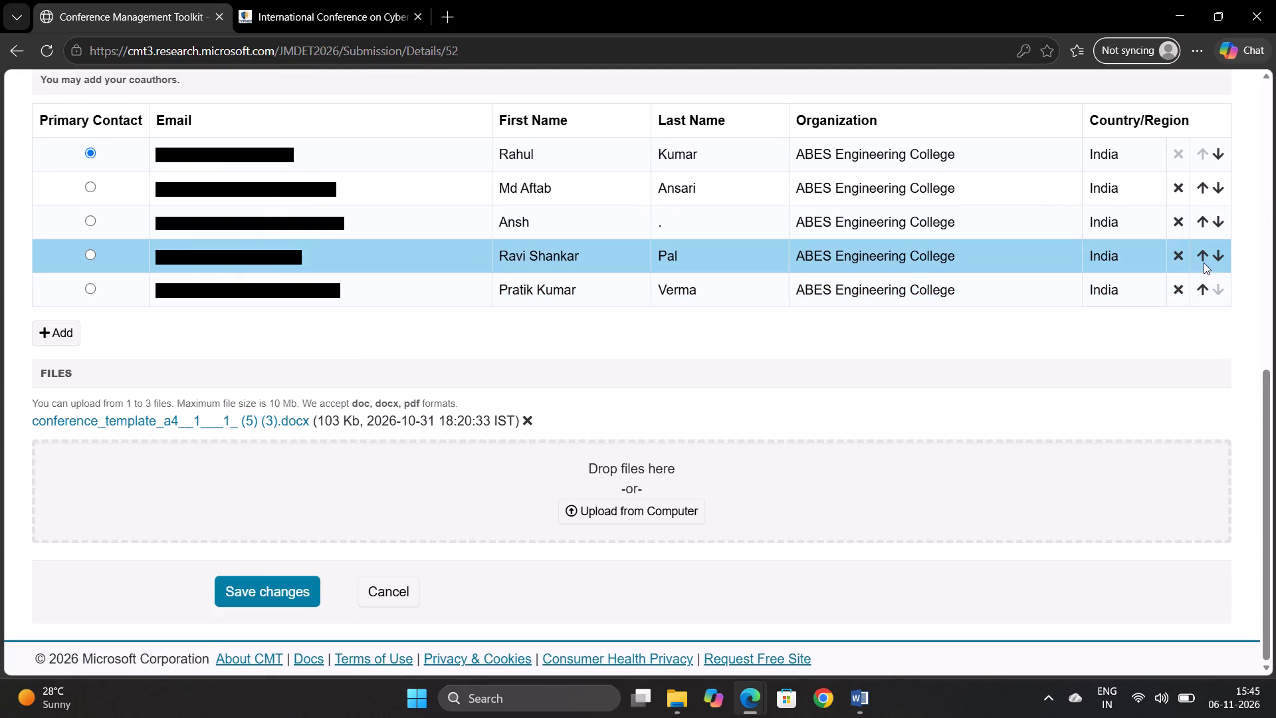
pyautogui.click(1204, 263)
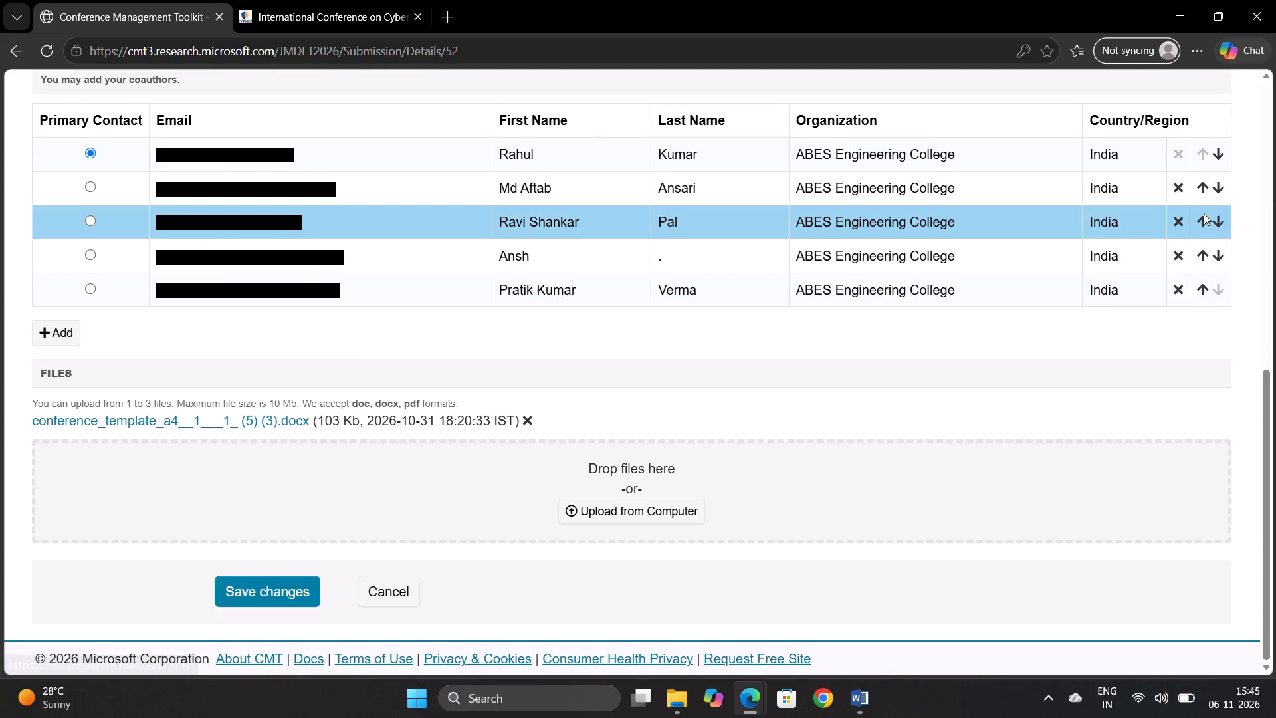
pyautogui.click(1200, 216)
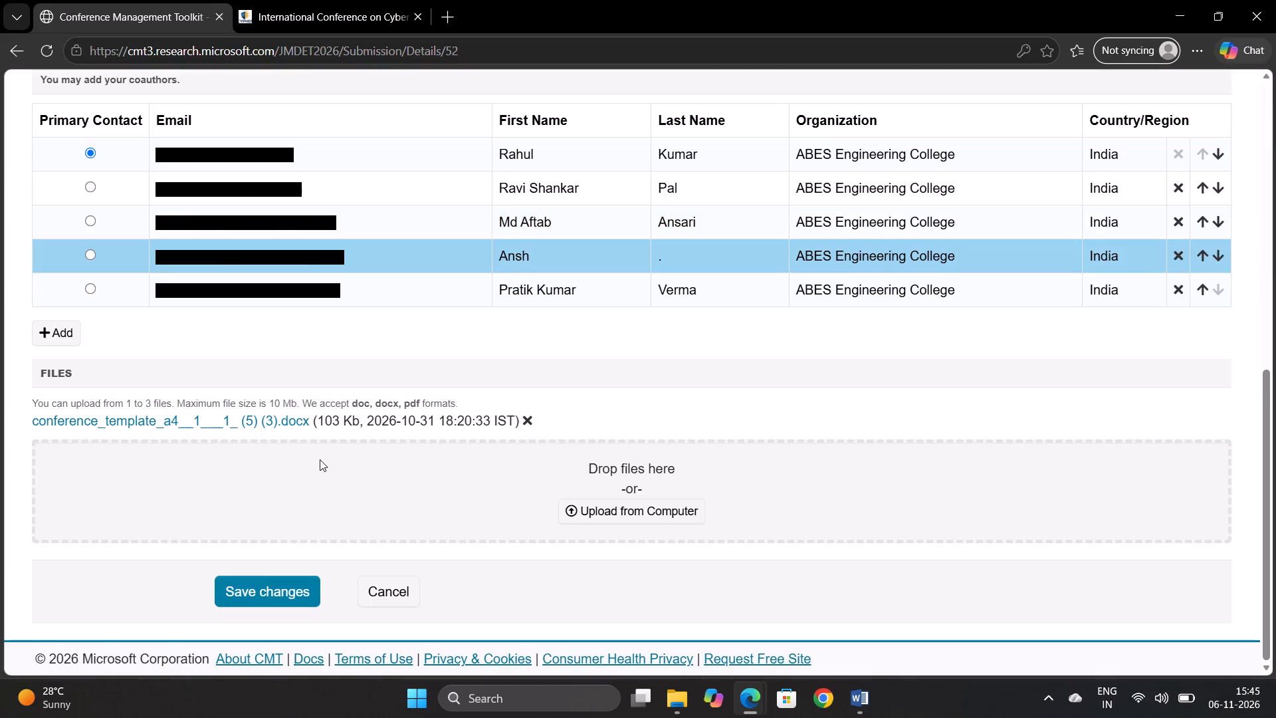
# Save the changes to JMDET2026 paper 52.
pyautogui.click(291, 590)
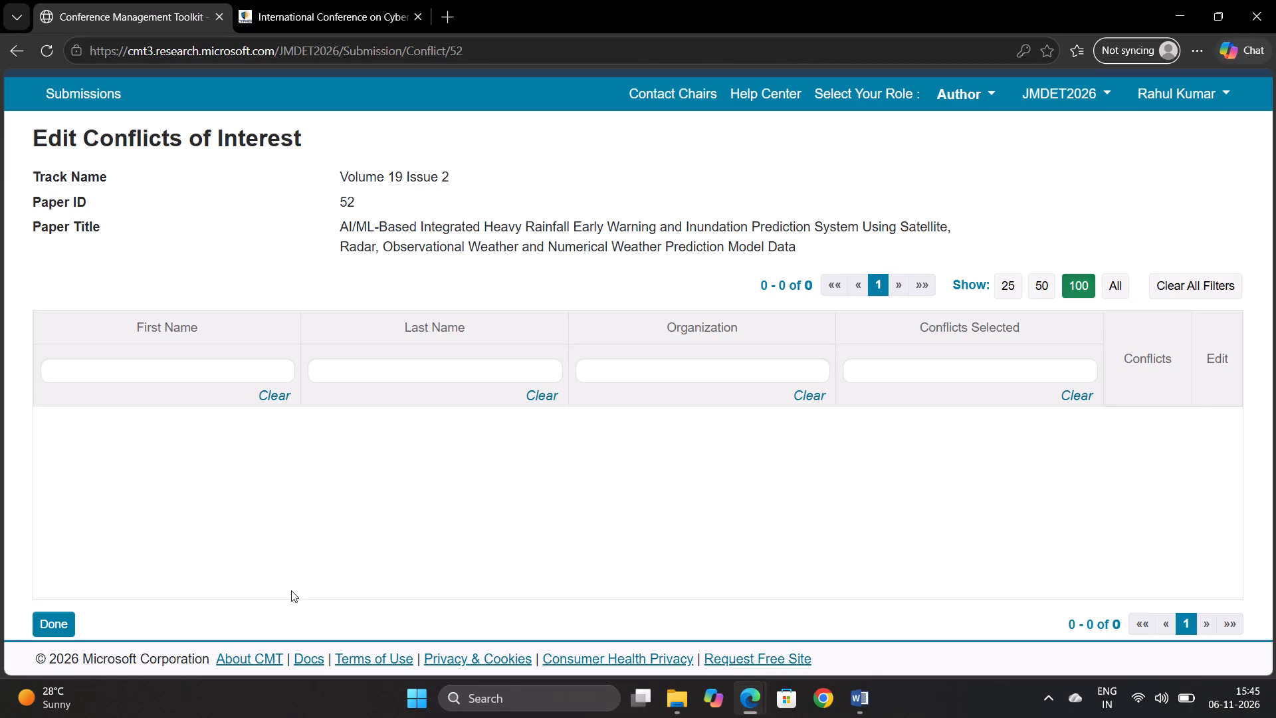
# Return to the conference list and open paper 105 of the 1st International Conference On Innovations in Automation and Mechanical Engineering (IAME2026) for editing.
pyautogui.click(15, 44)
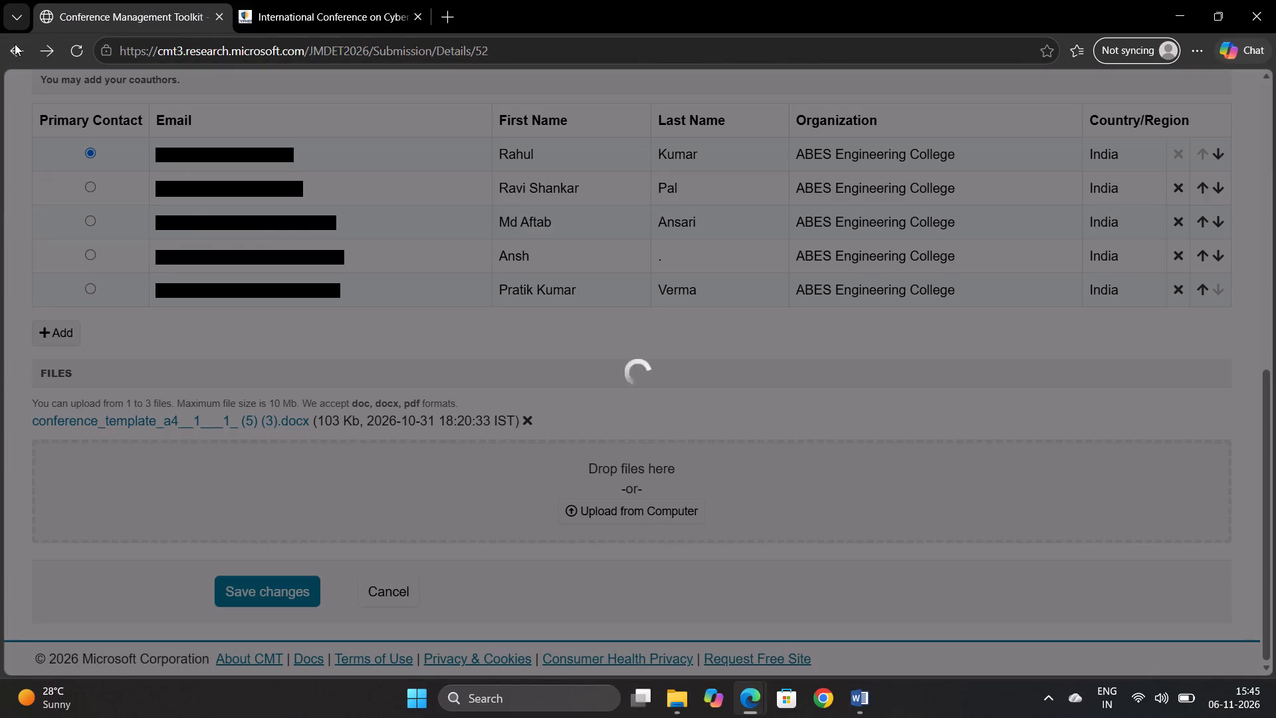
pyautogui.click(15, 44)
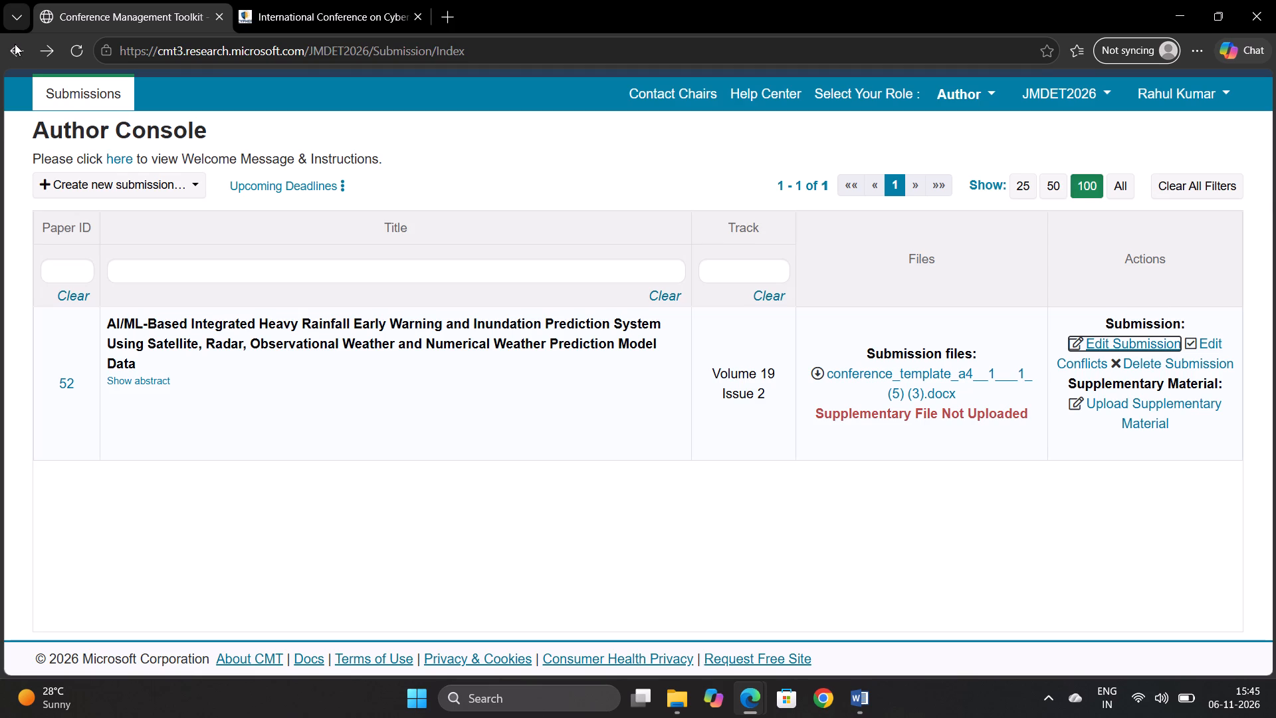
pyautogui.click(15, 44)
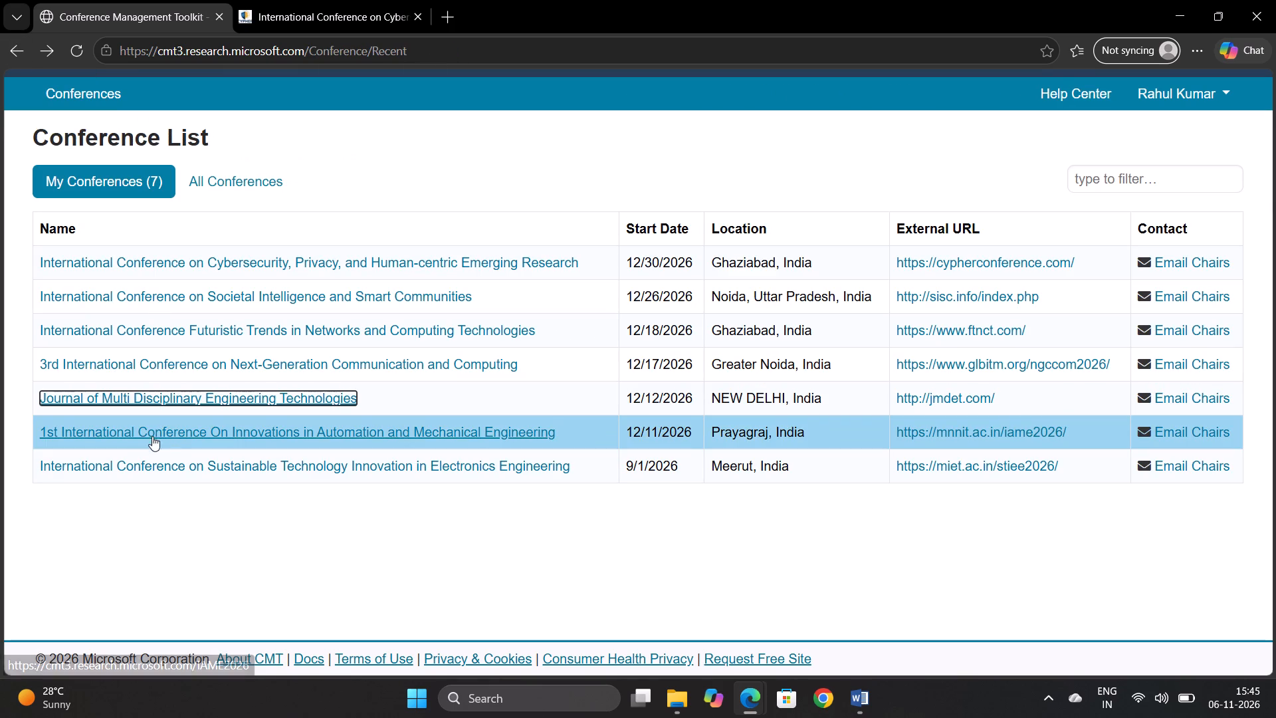
pyautogui.click(172, 433)
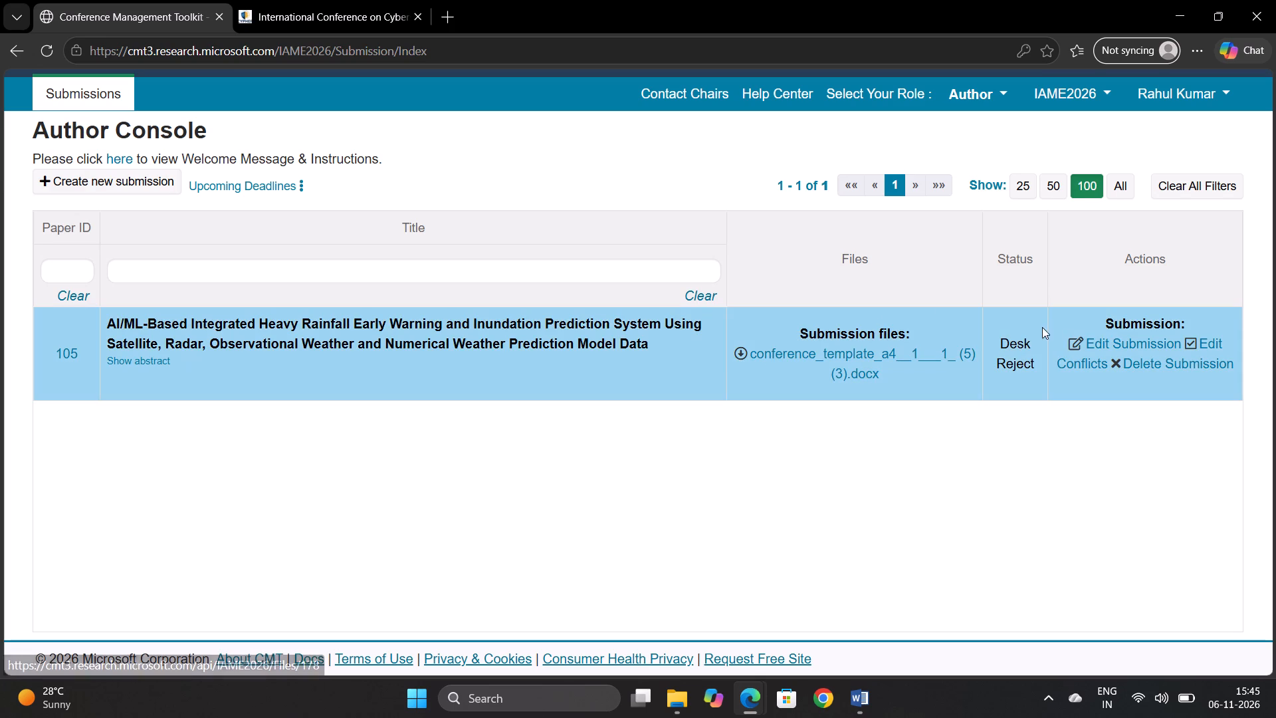
pyautogui.click(1138, 344)
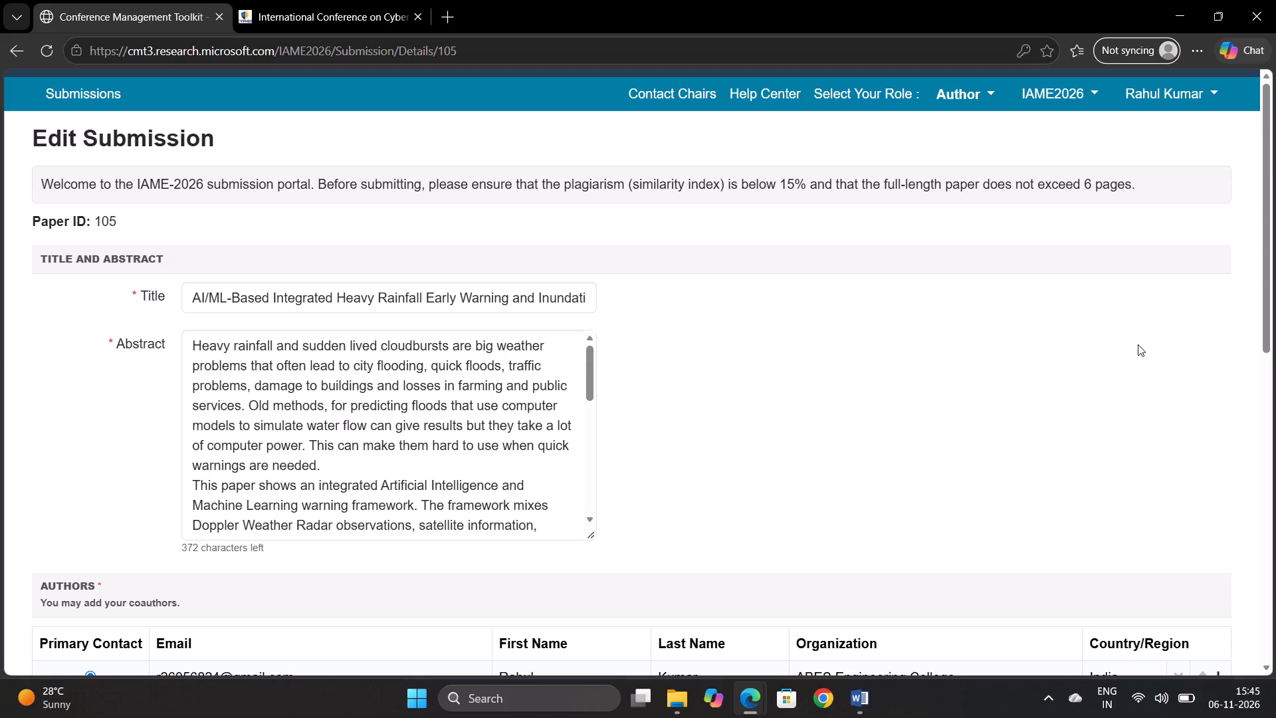
# Remove the second author from the authors table of paper 105.
pyautogui.scroll(-5, 863, 392)
pyautogui.scroll(5, 863, 392)
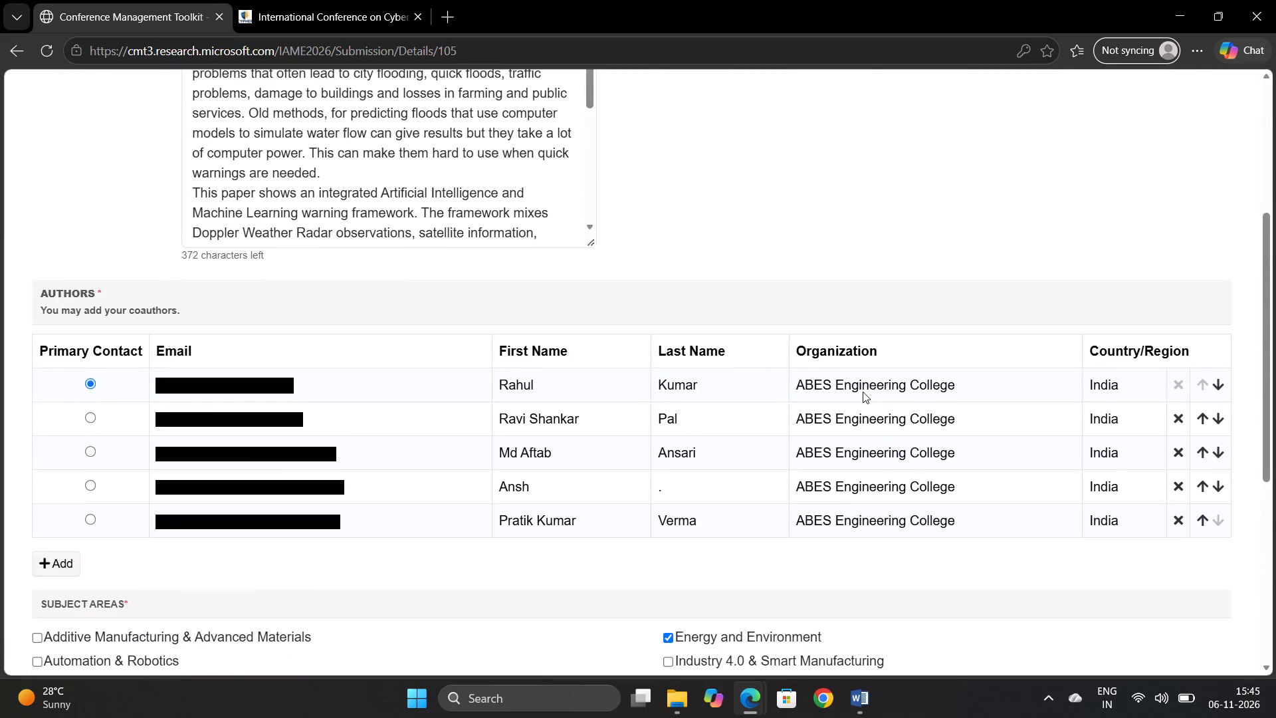
pyautogui.click(1180, 429)
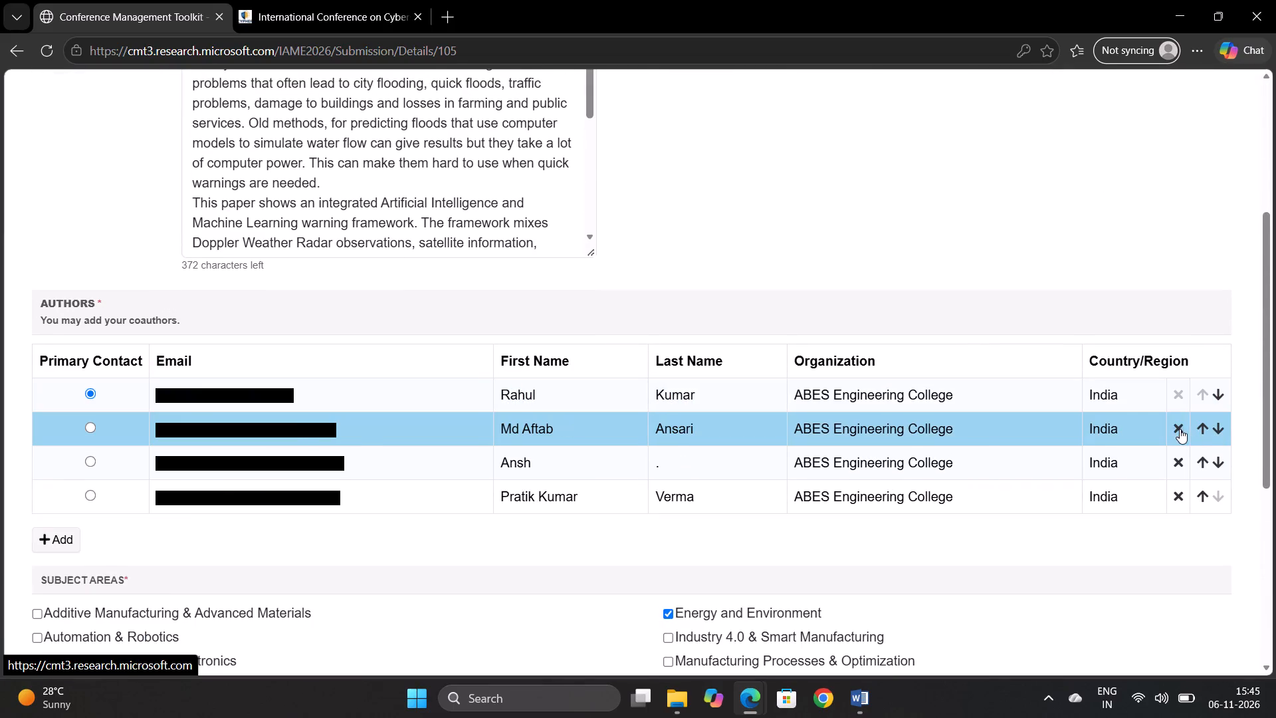
# Add the replacement coauthor to paper 105 using the saved corrected details, with organization ABES Engineering College and country India.
pyautogui.click(65, 535)
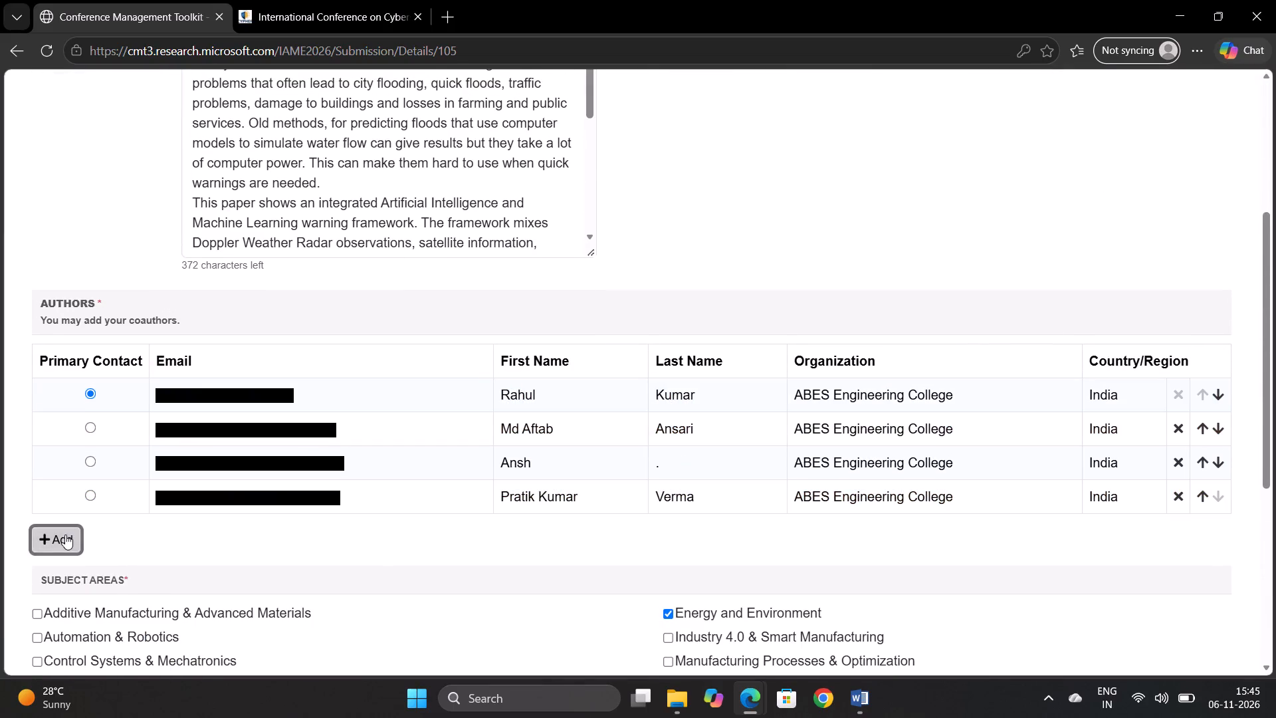
pyautogui.click(137, 544)
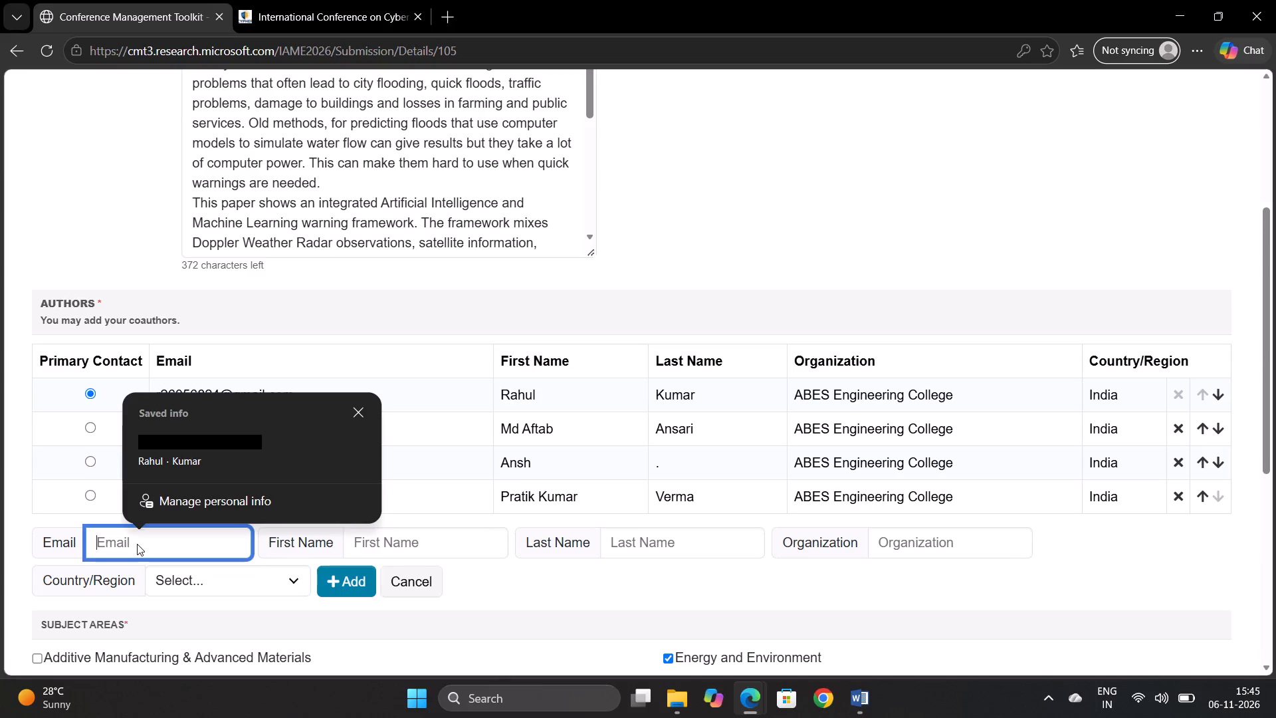
pyautogui.hotkey('ctrl', 'v')
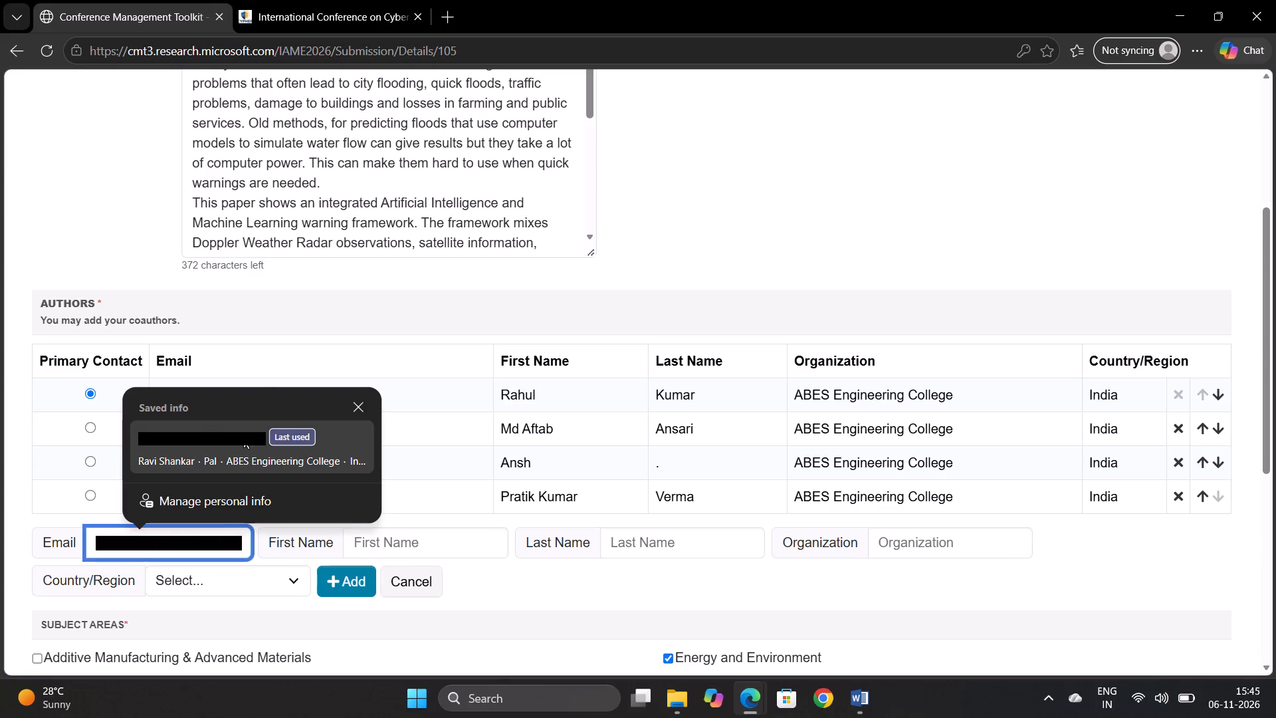
pyautogui.click(237, 441)
pyautogui.scroll(-2, 567, 464)
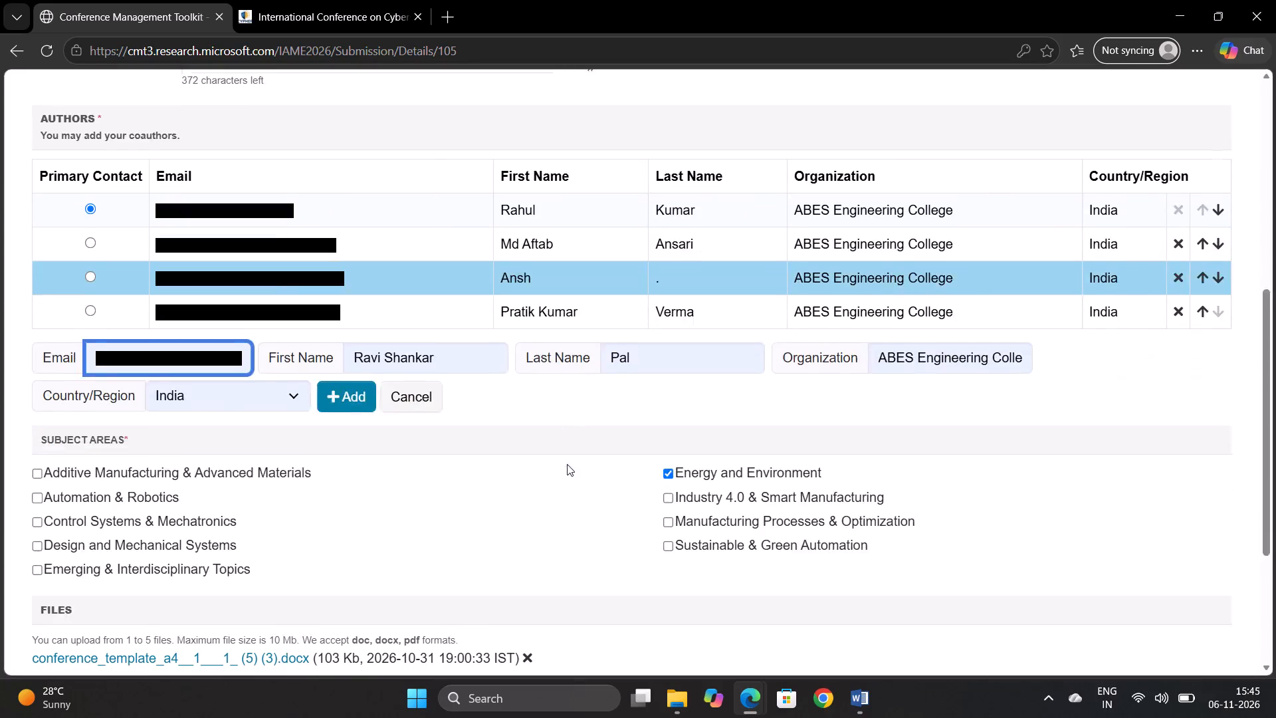
pyautogui.click(334, 371)
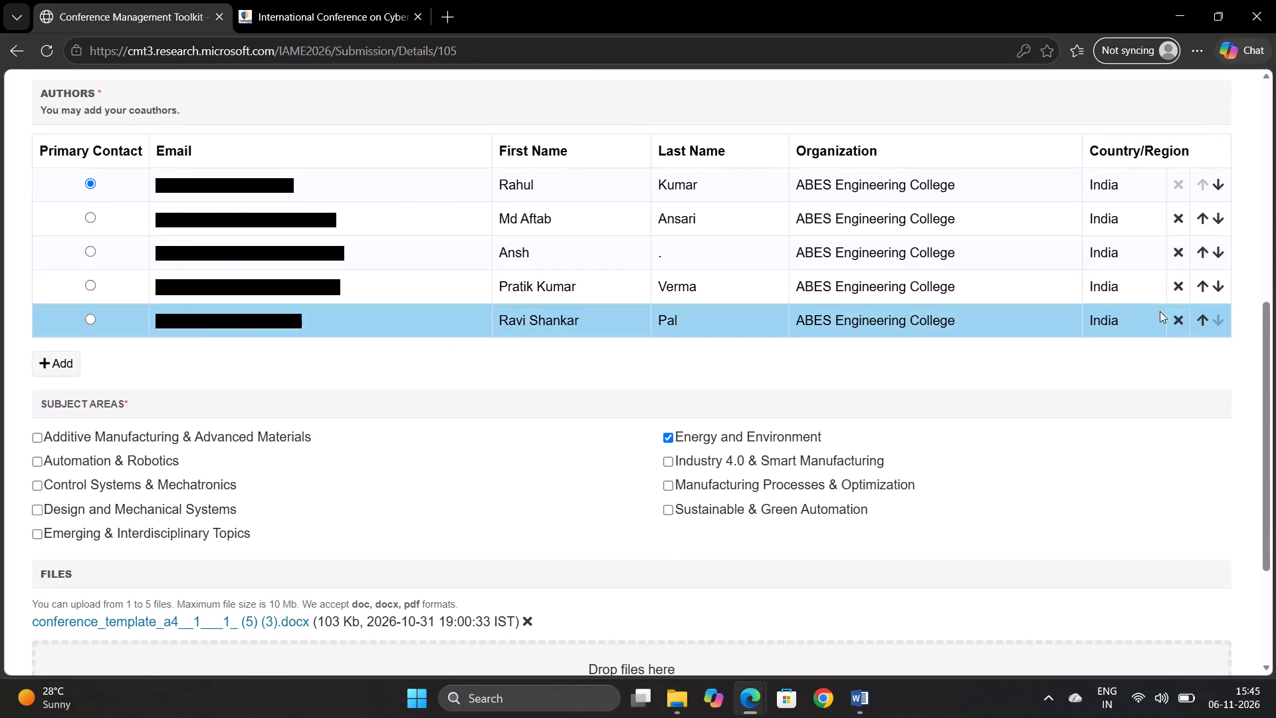
# Move the newly added coauthor up to second position in paper 105's authors table, directly below the primary contact.
pyautogui.click(1205, 319)
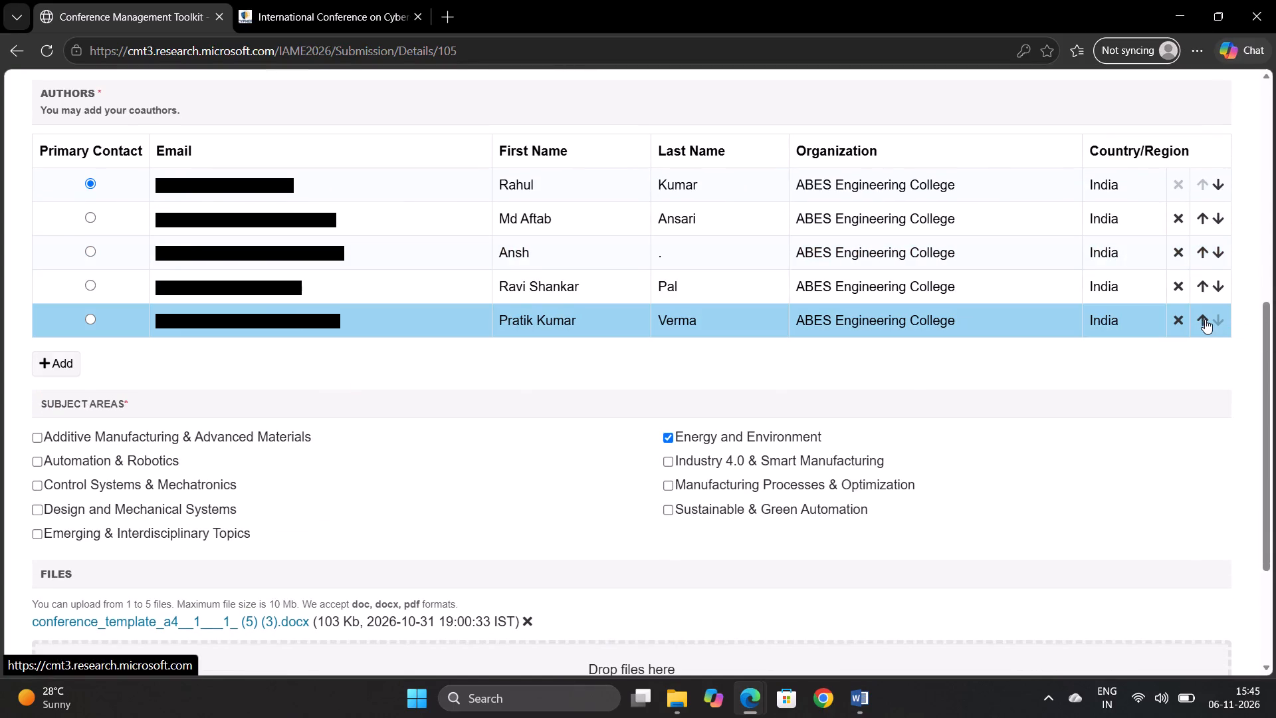
pyautogui.click(1199, 292)
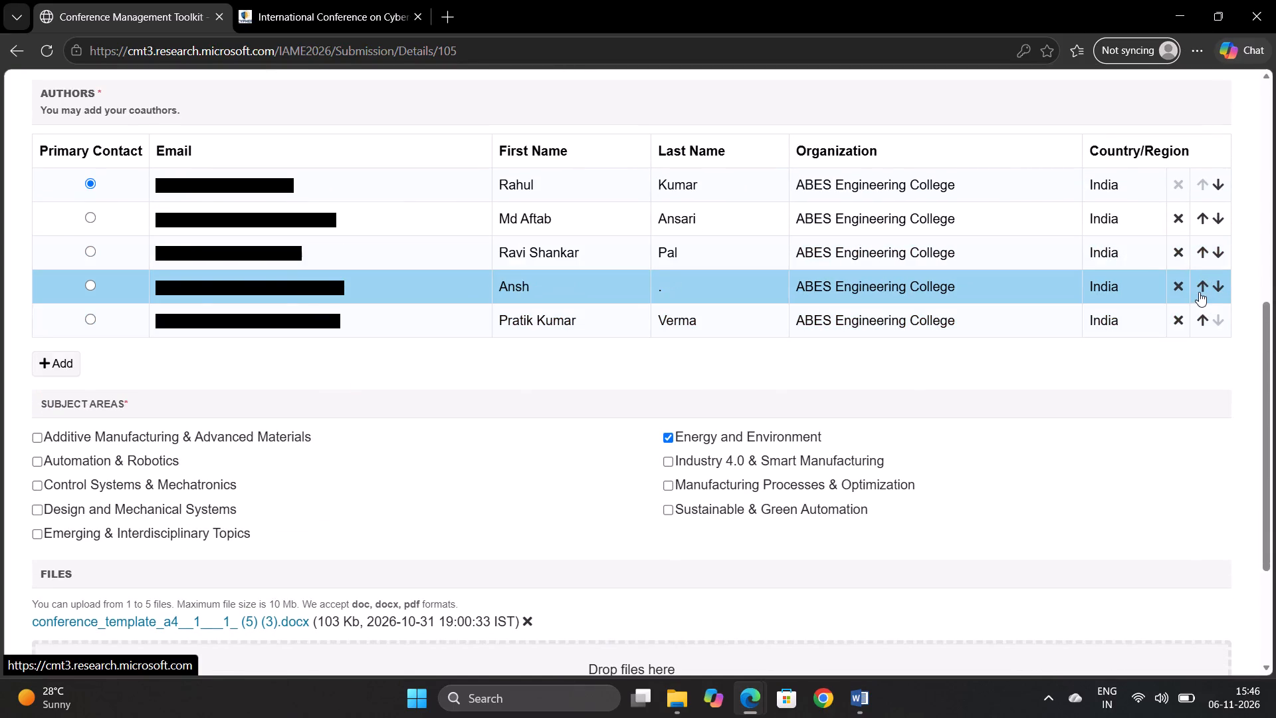
pyautogui.click(1204, 251)
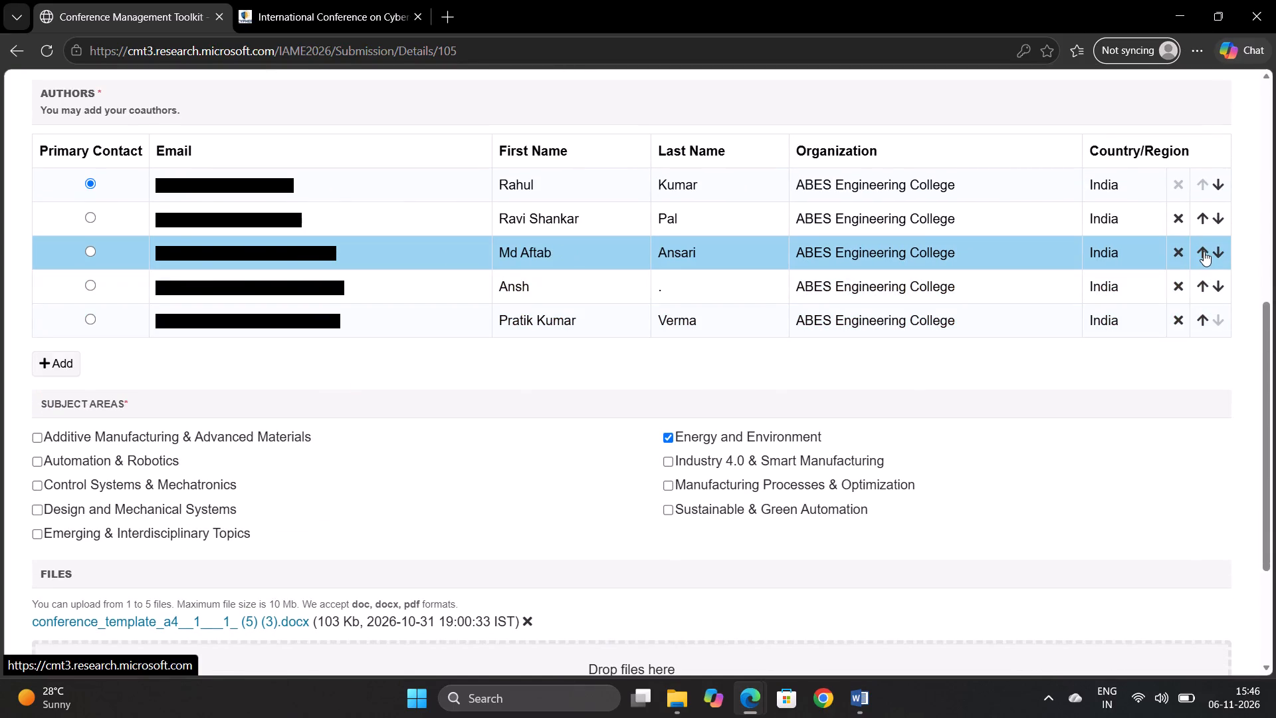
# Save the changes to IAME2026 paper 105.
pyautogui.scroll(-1, 878, 414)
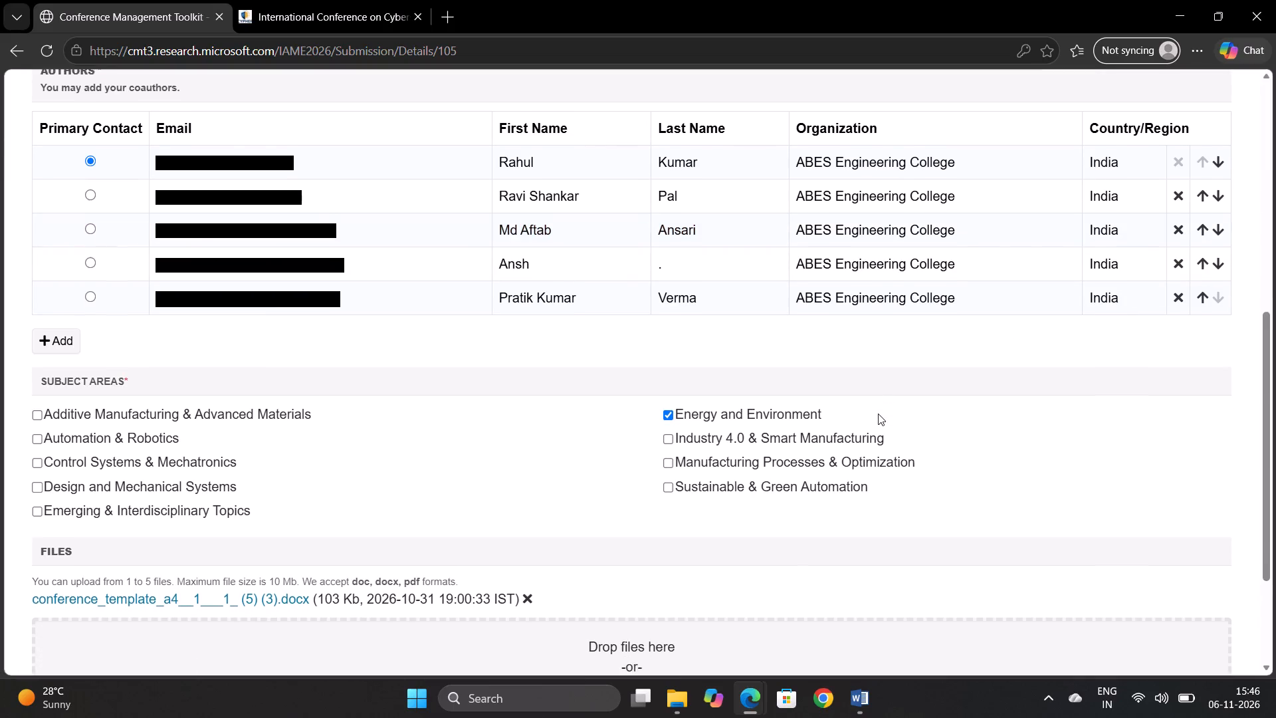
pyautogui.scroll(-4, 878, 414)
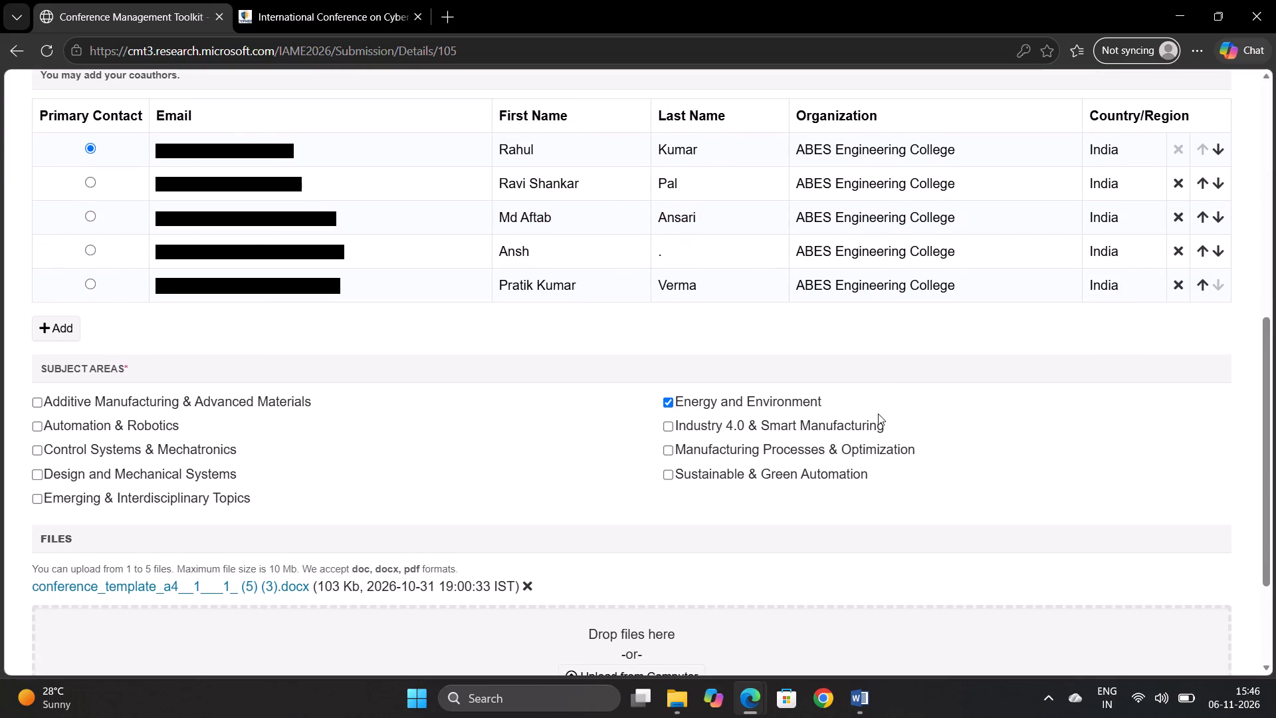
pyautogui.scroll(-3, 878, 414)
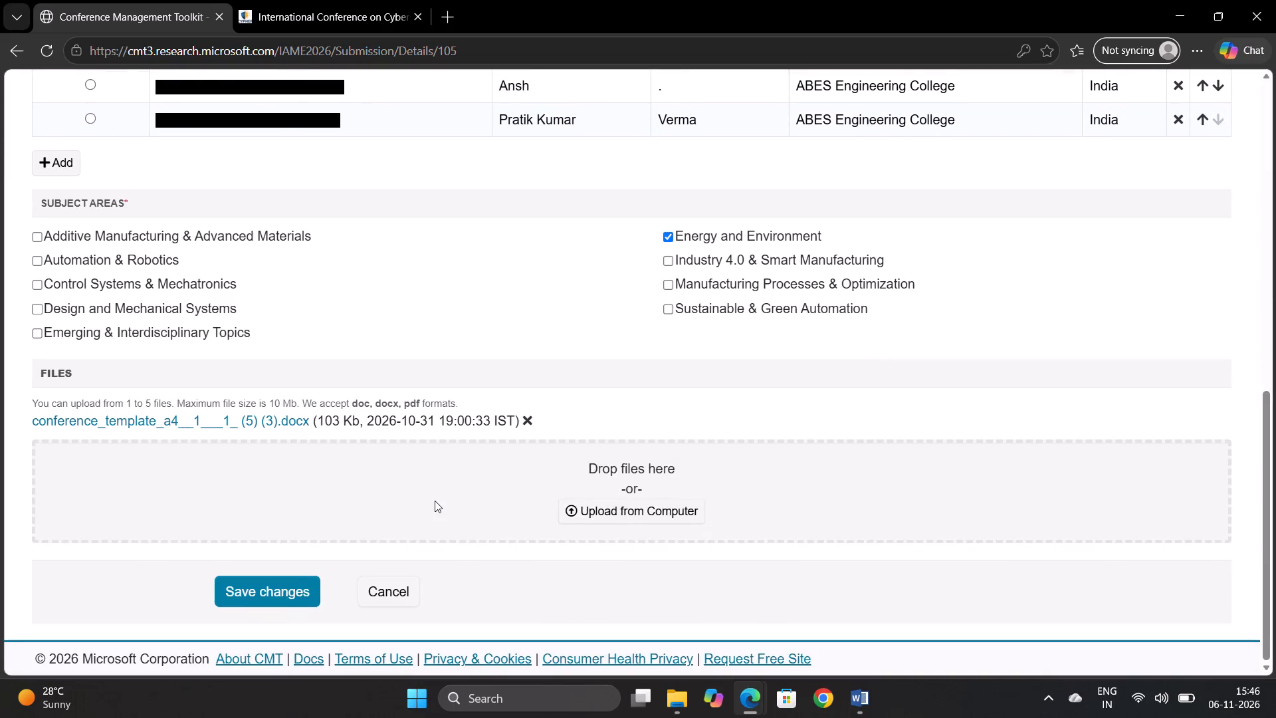
pyautogui.click(254, 592)
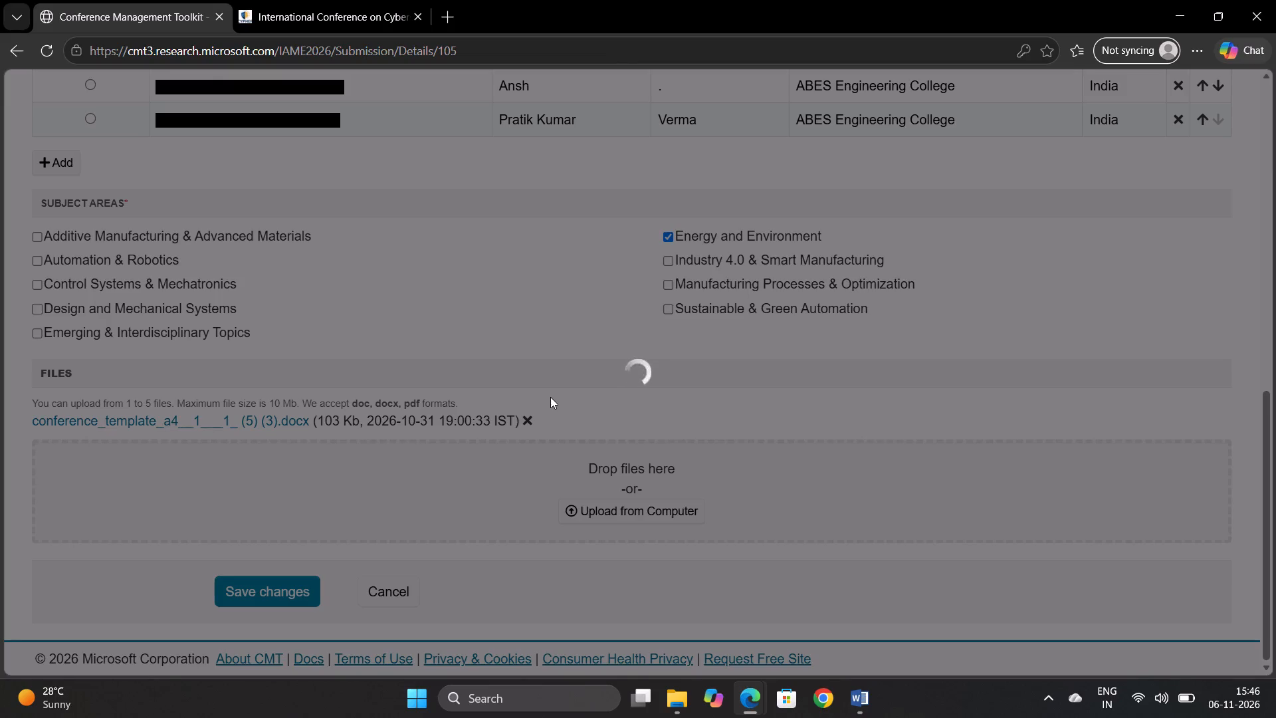
# Switch to Word to check the paper's author block and opening pages, and go back to the browser.
pyautogui.click(859, 702)
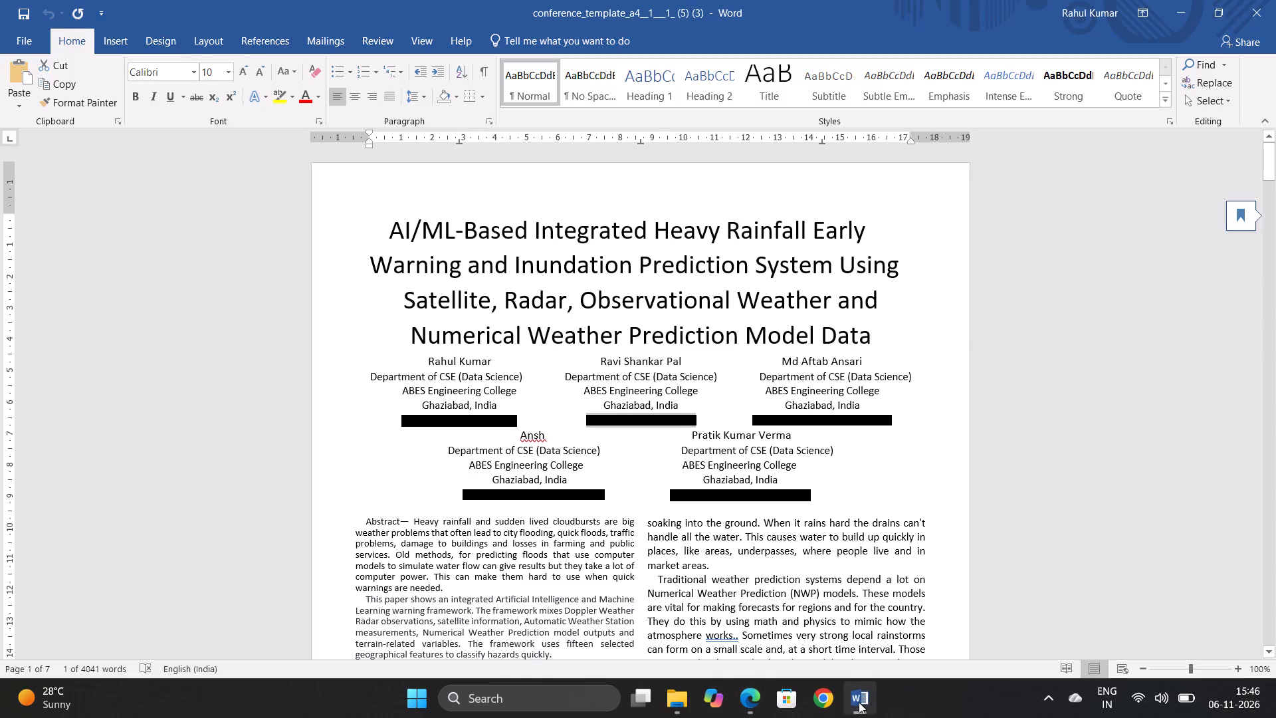
pyautogui.click(901, 445)
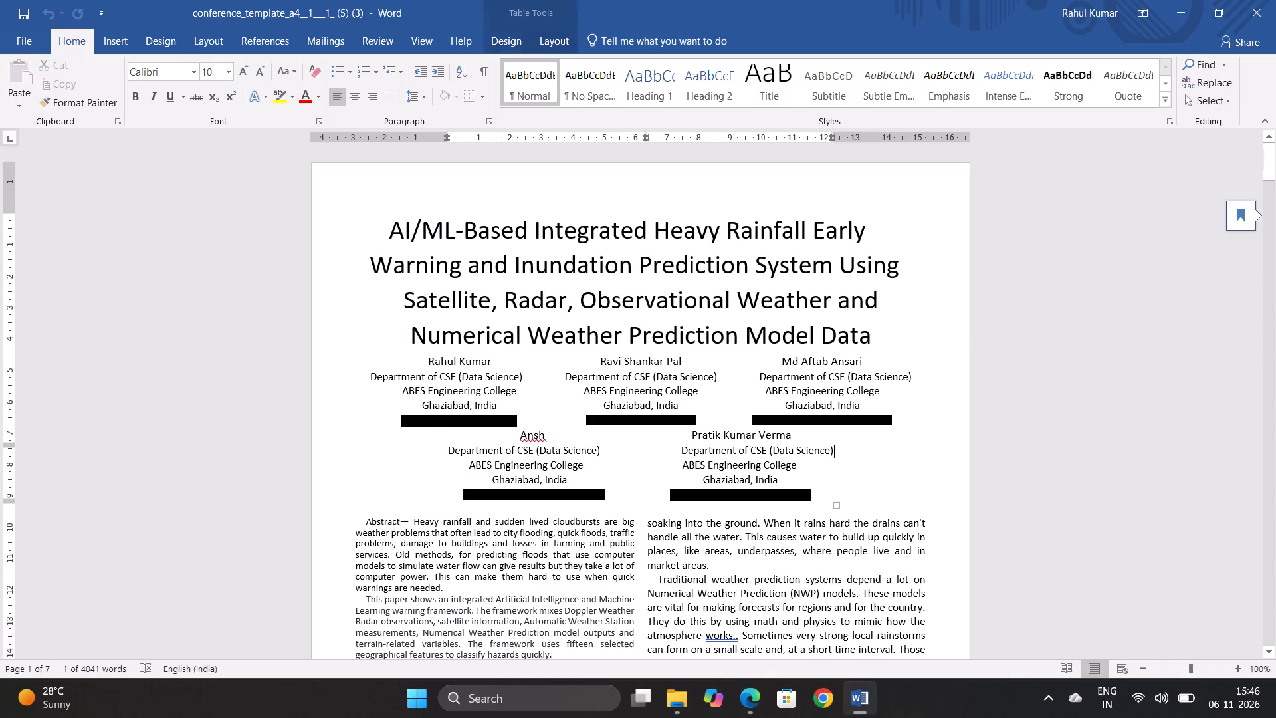
pyautogui.scroll(-3, 901, 445)
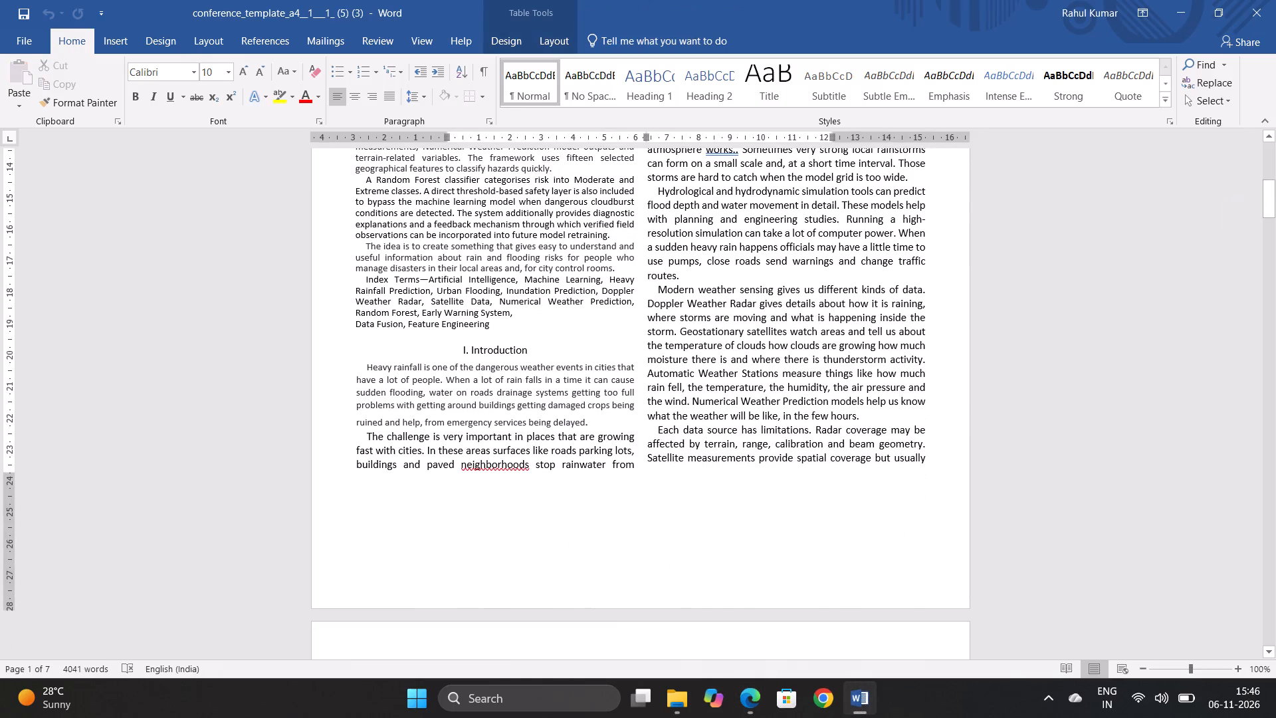
pyautogui.scroll(-2, 901, 445)
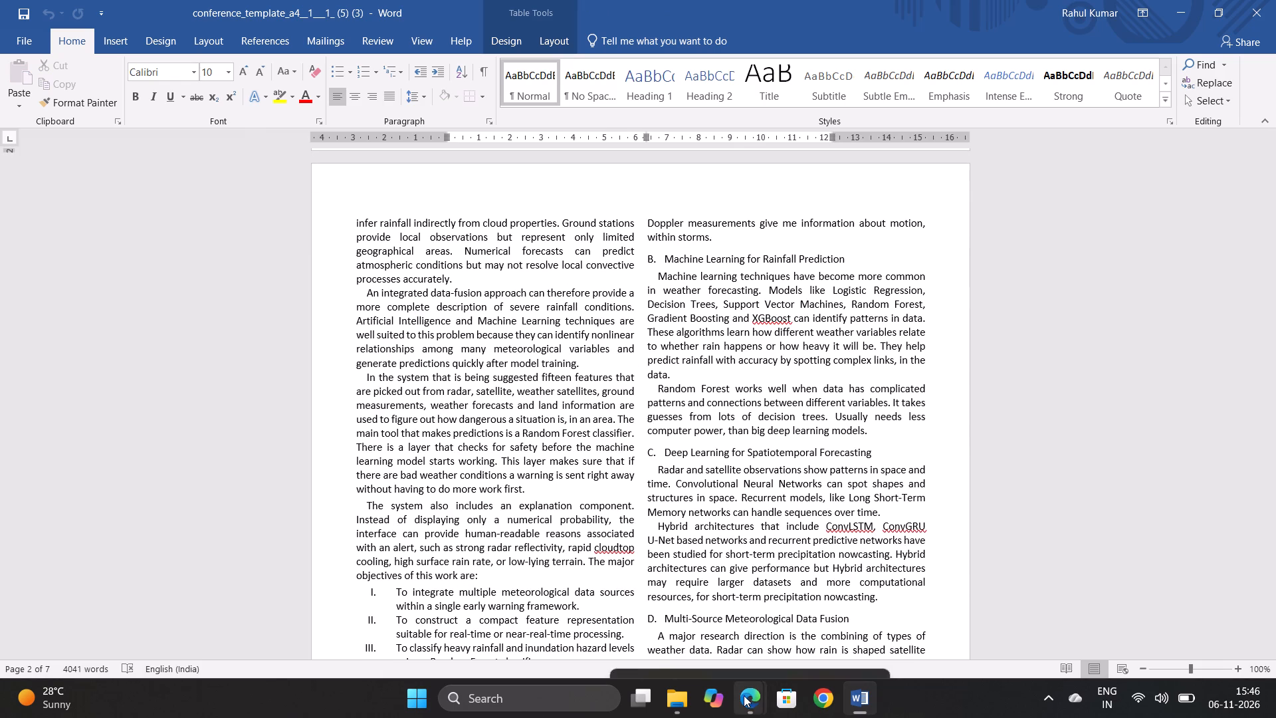
pyautogui.click(748, 697)
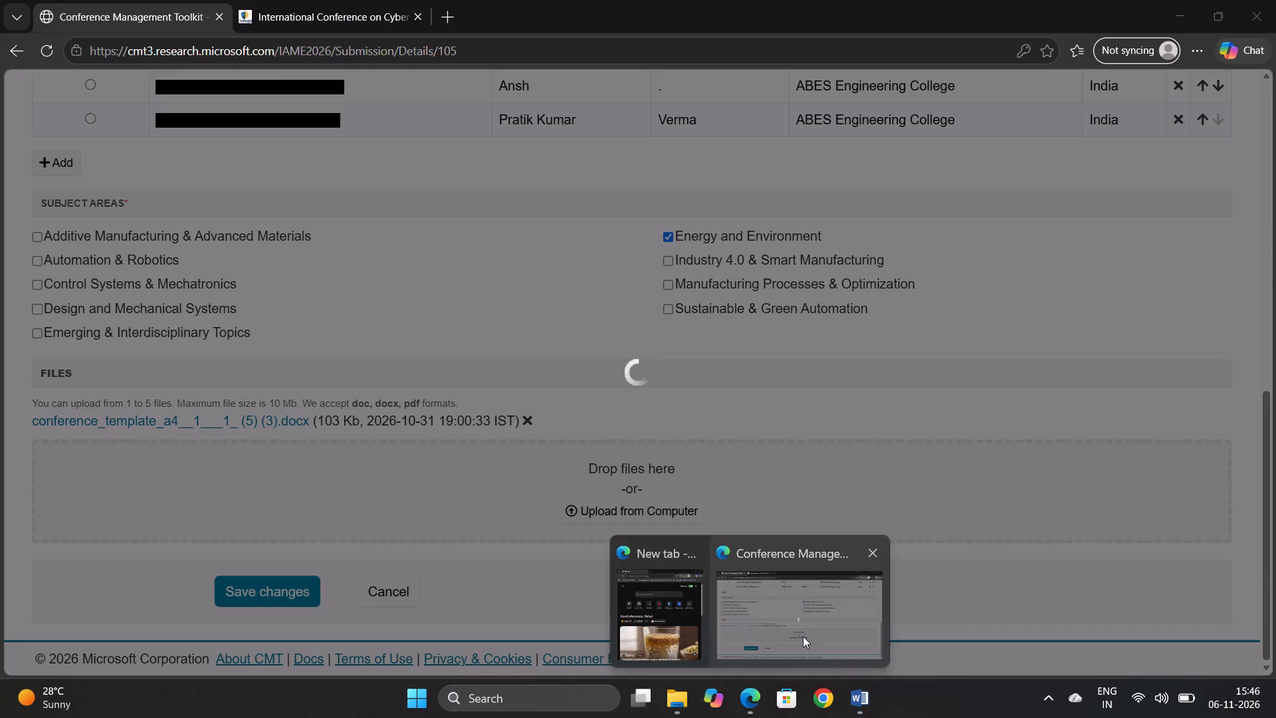
# Look through the Downloads folder in File Explorer for the downloaded conference template document, and go back to the browser.
pyautogui.click(803, 636)
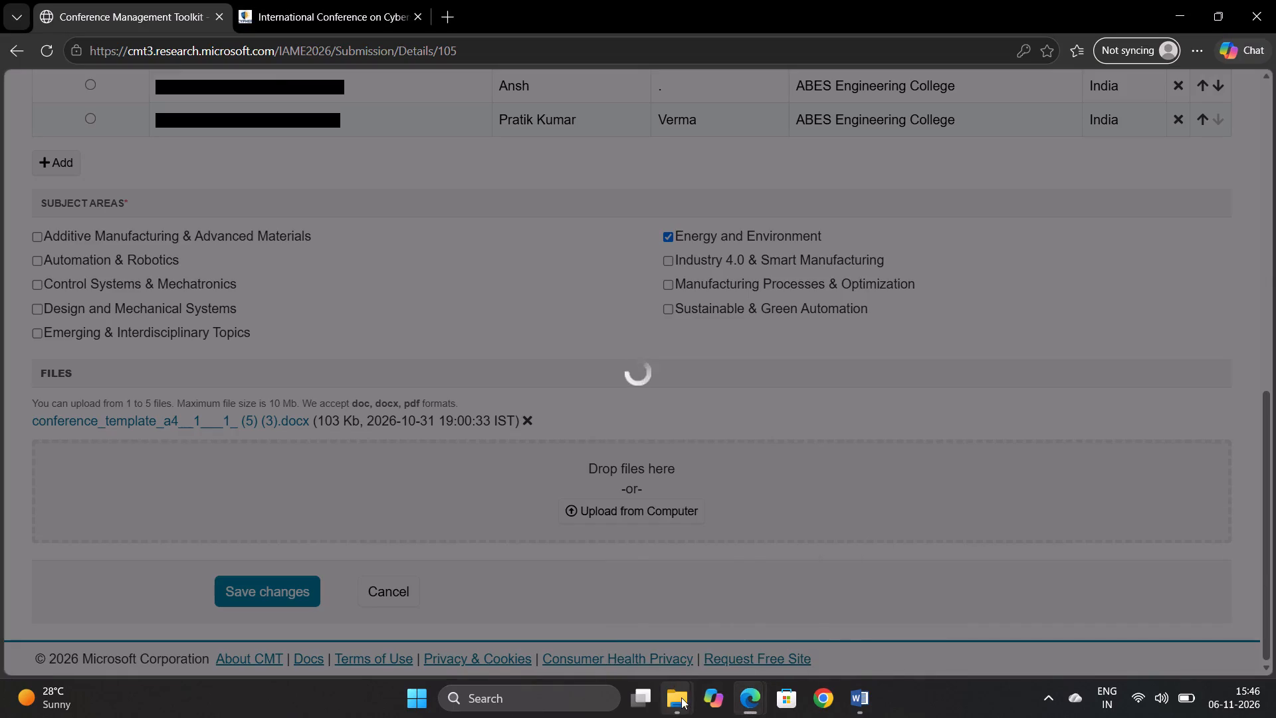
pyautogui.doubleClick(681, 697)
pyautogui.click(616, 632)
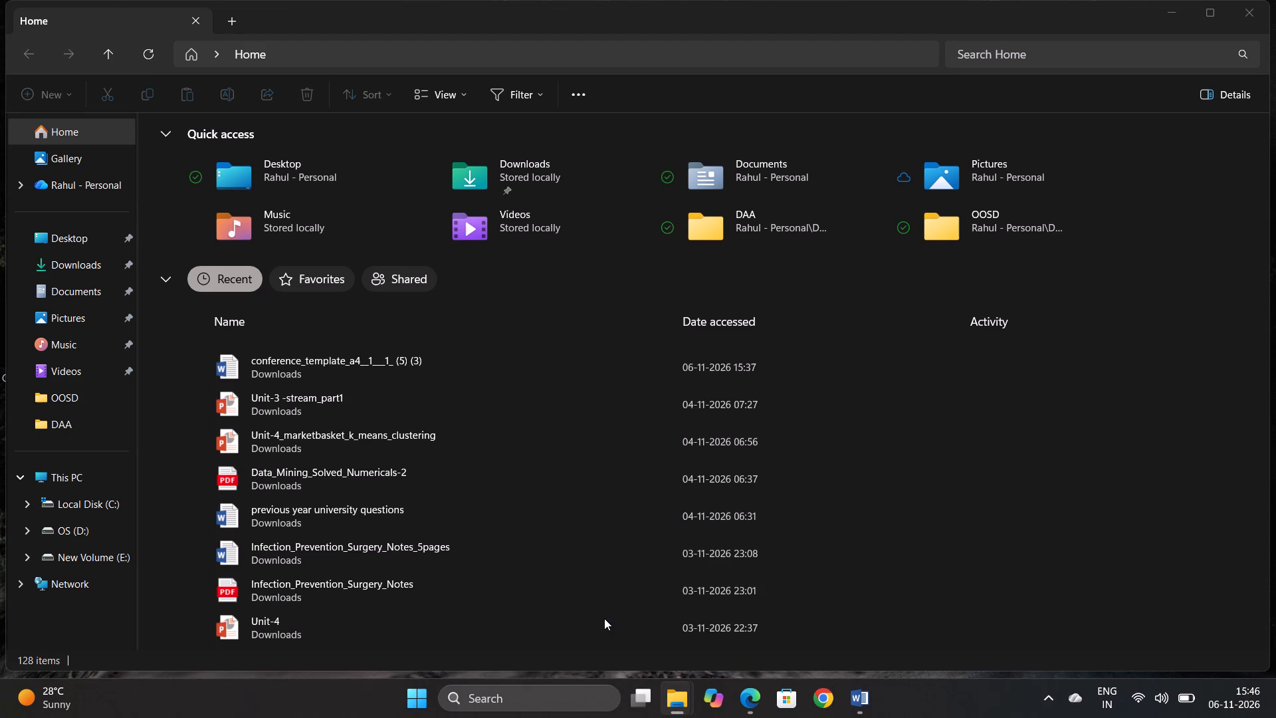
pyautogui.click(78, 257)
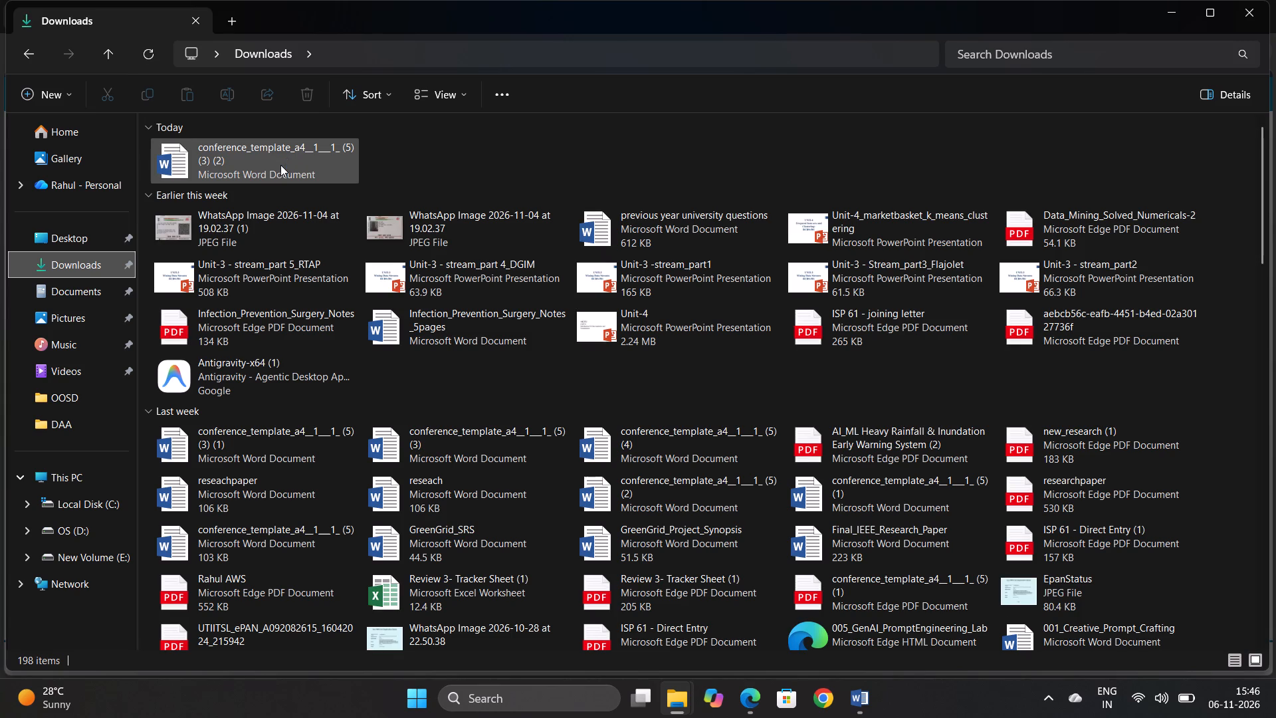
pyautogui.scroll(1, 402, 299)
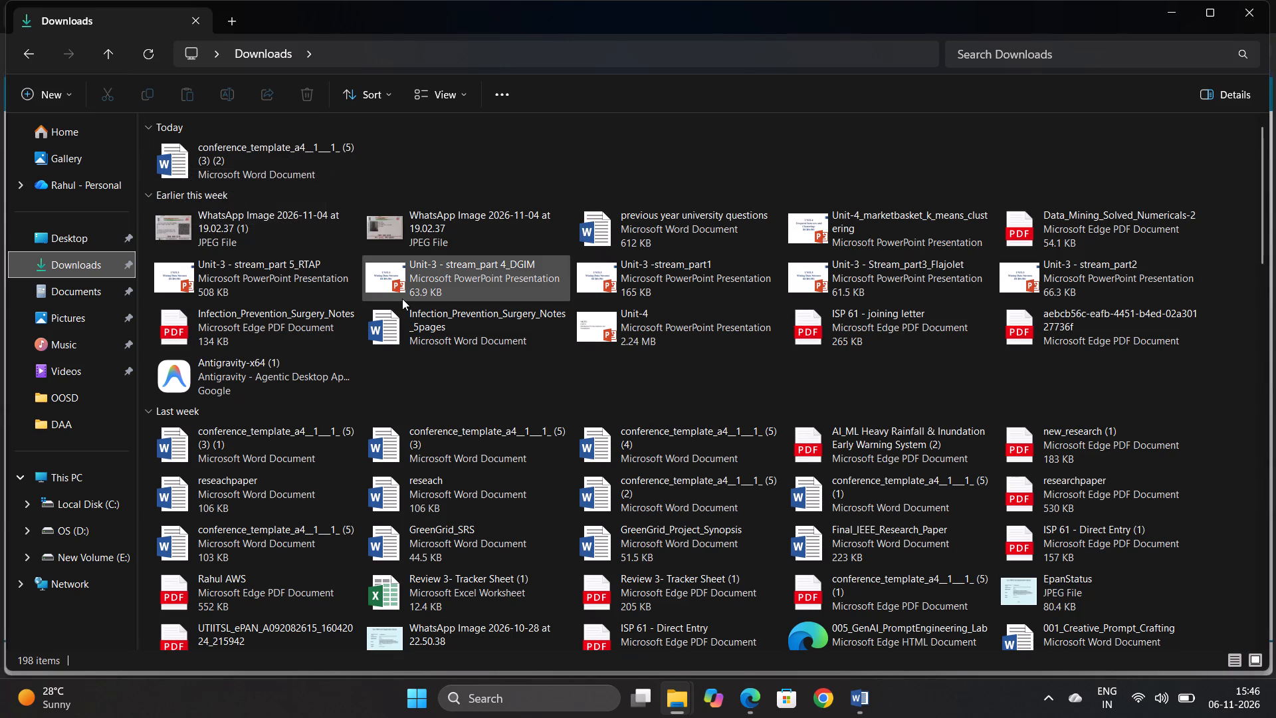
pyautogui.scroll(2, 402, 299)
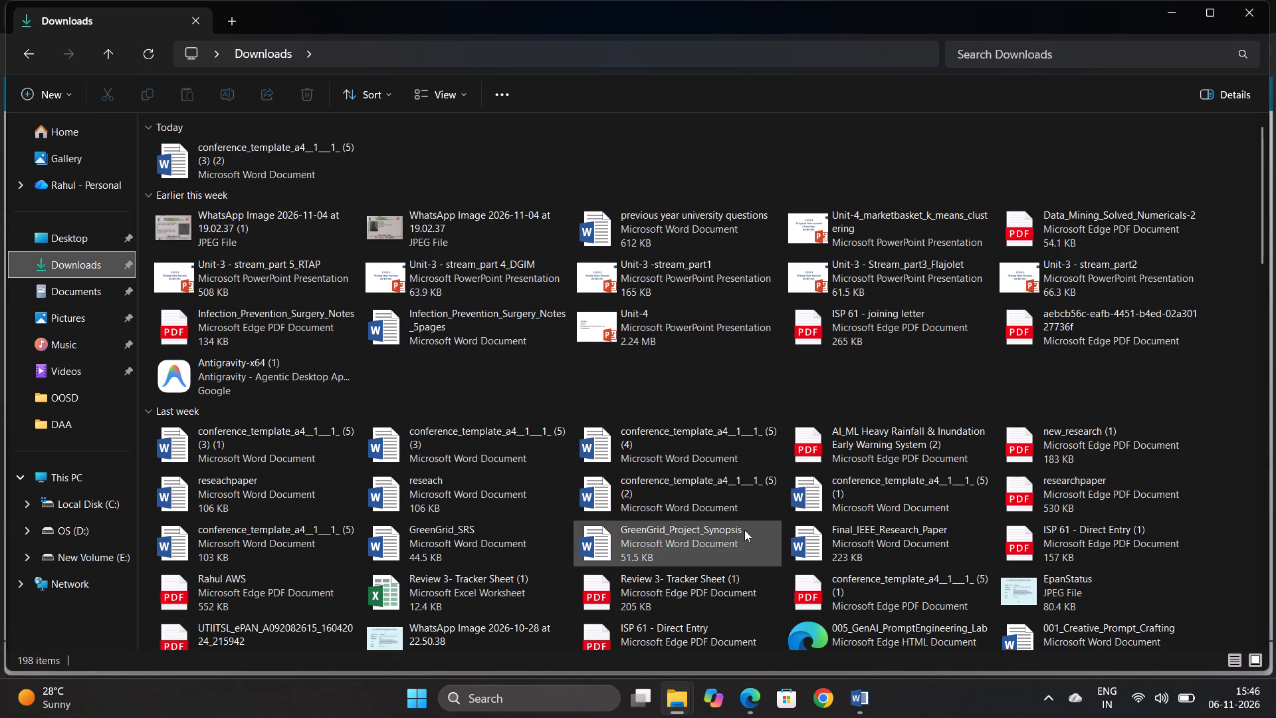
pyautogui.click(816, 700)
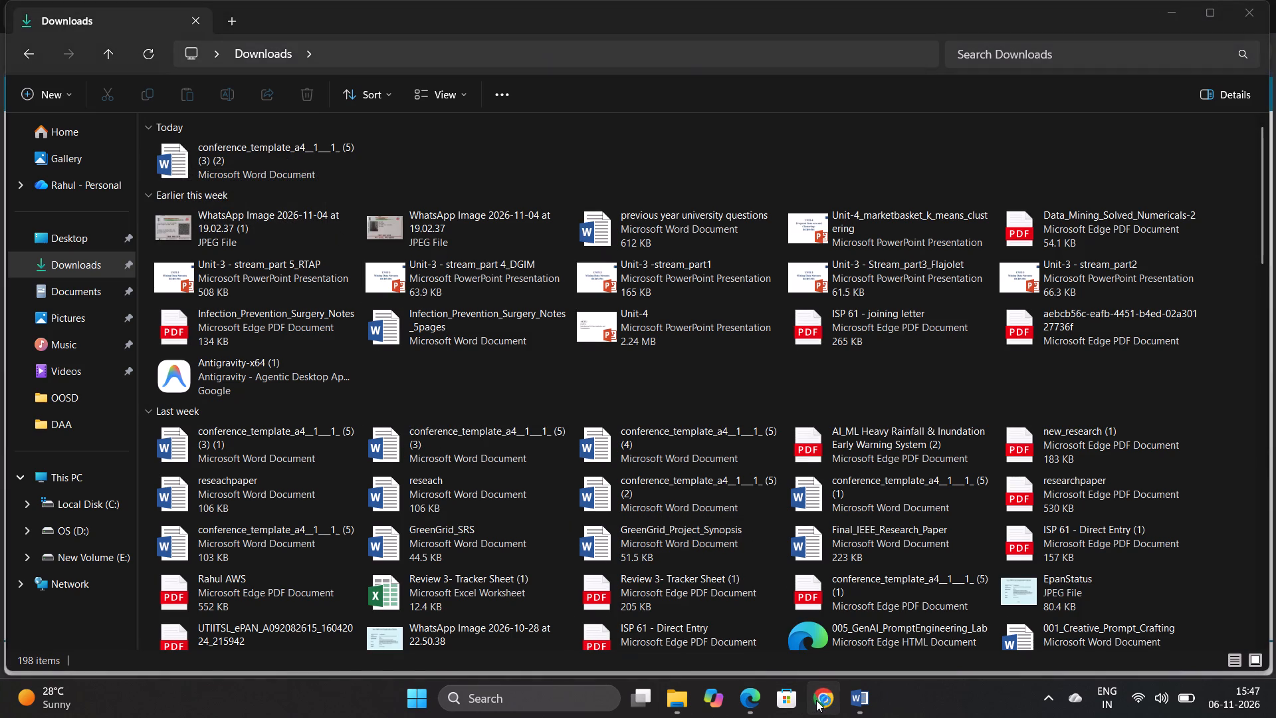
pyautogui.click(749, 697)
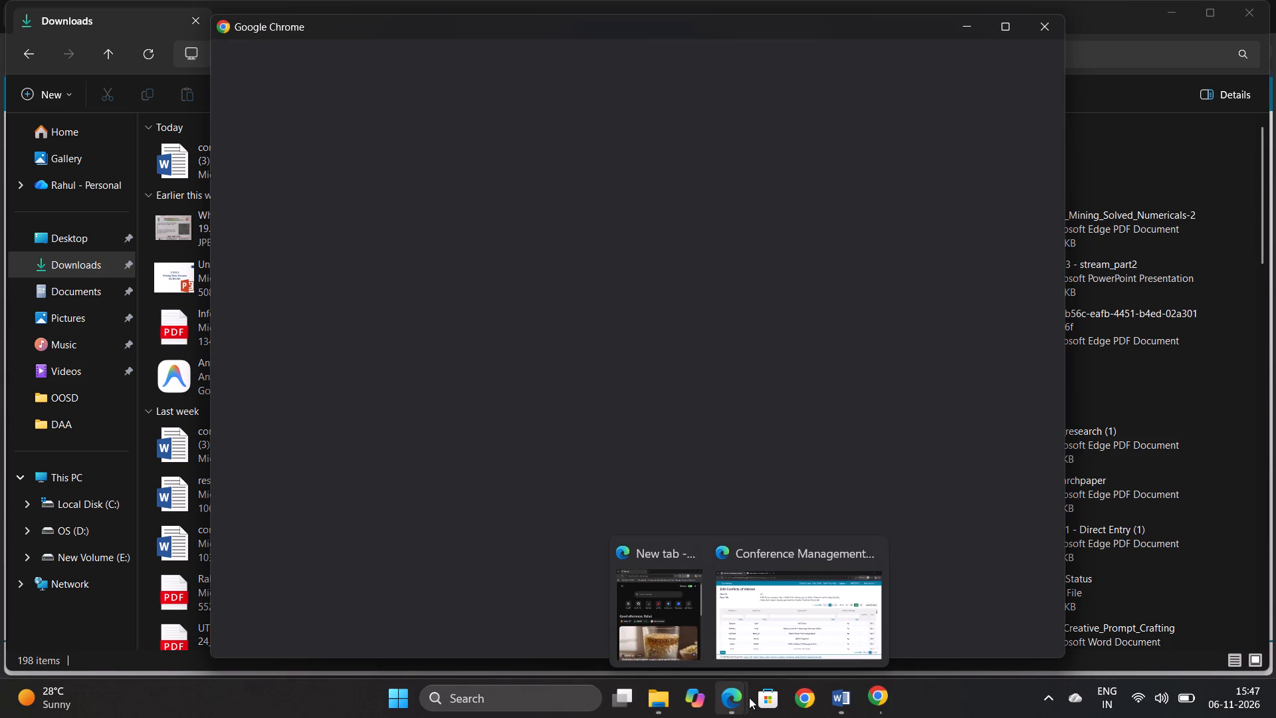
pyautogui.click(970, 23)
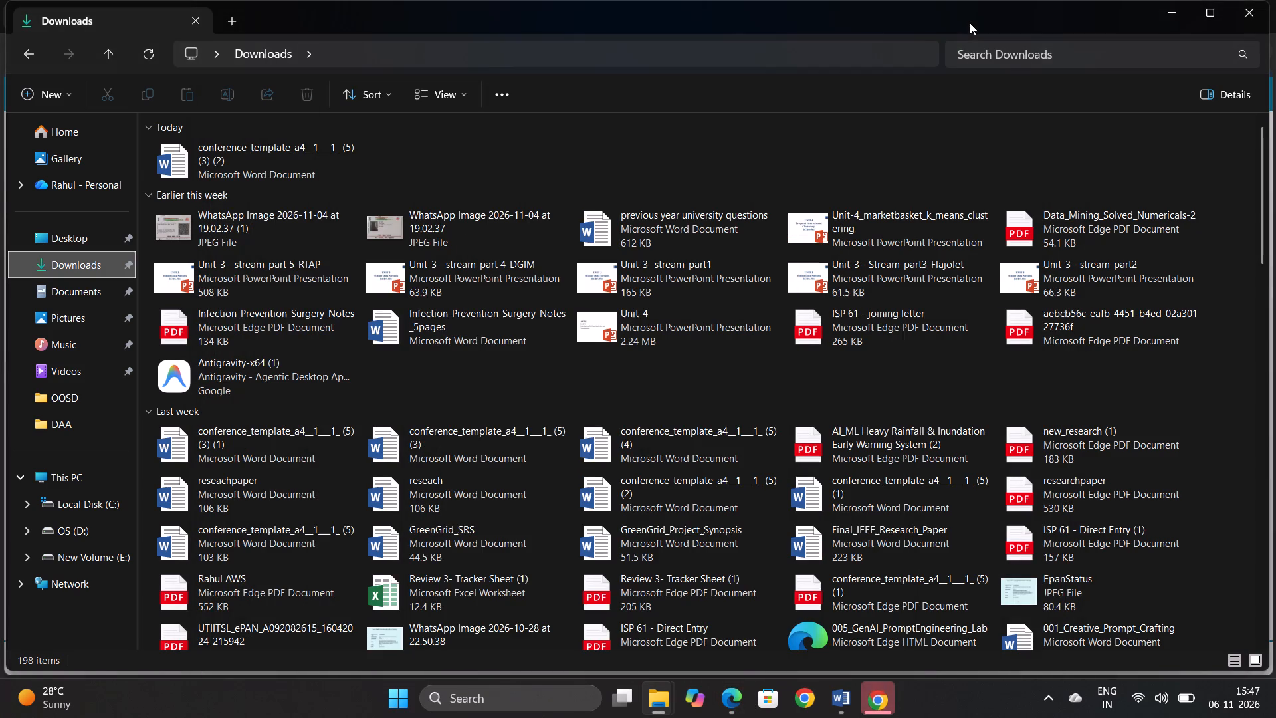
pyautogui.click(721, 715)
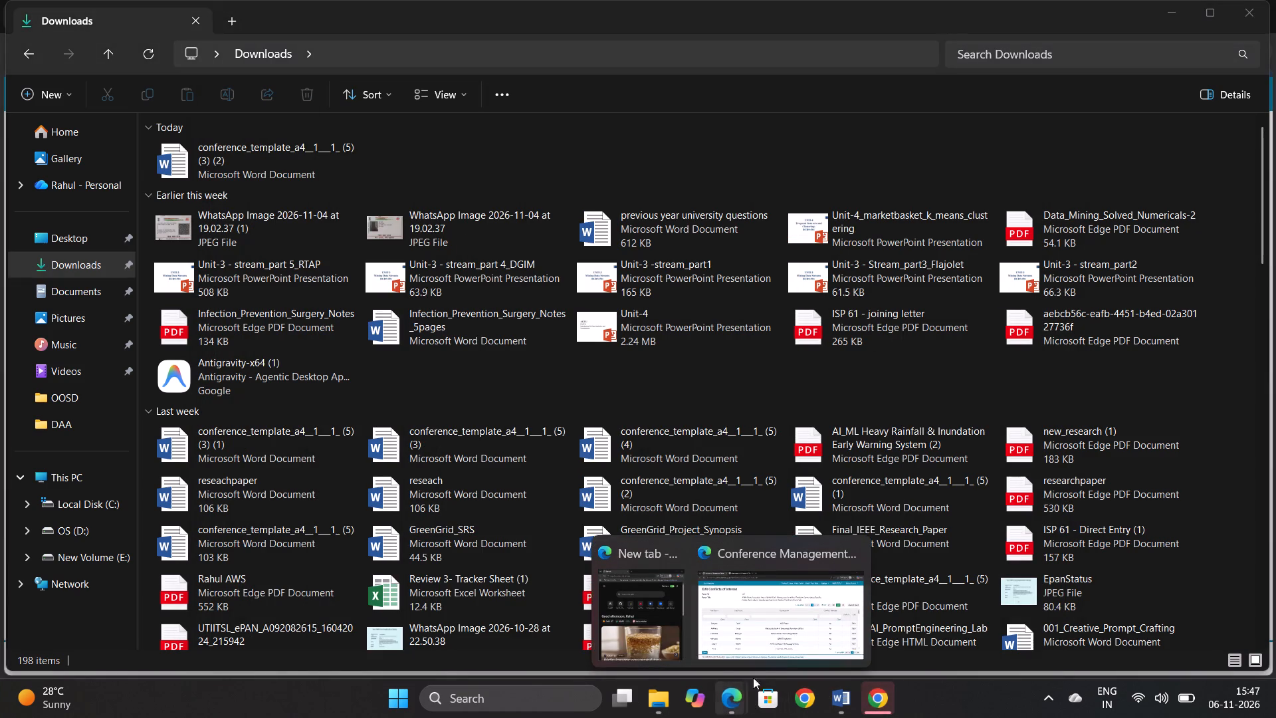
pyautogui.click(798, 651)
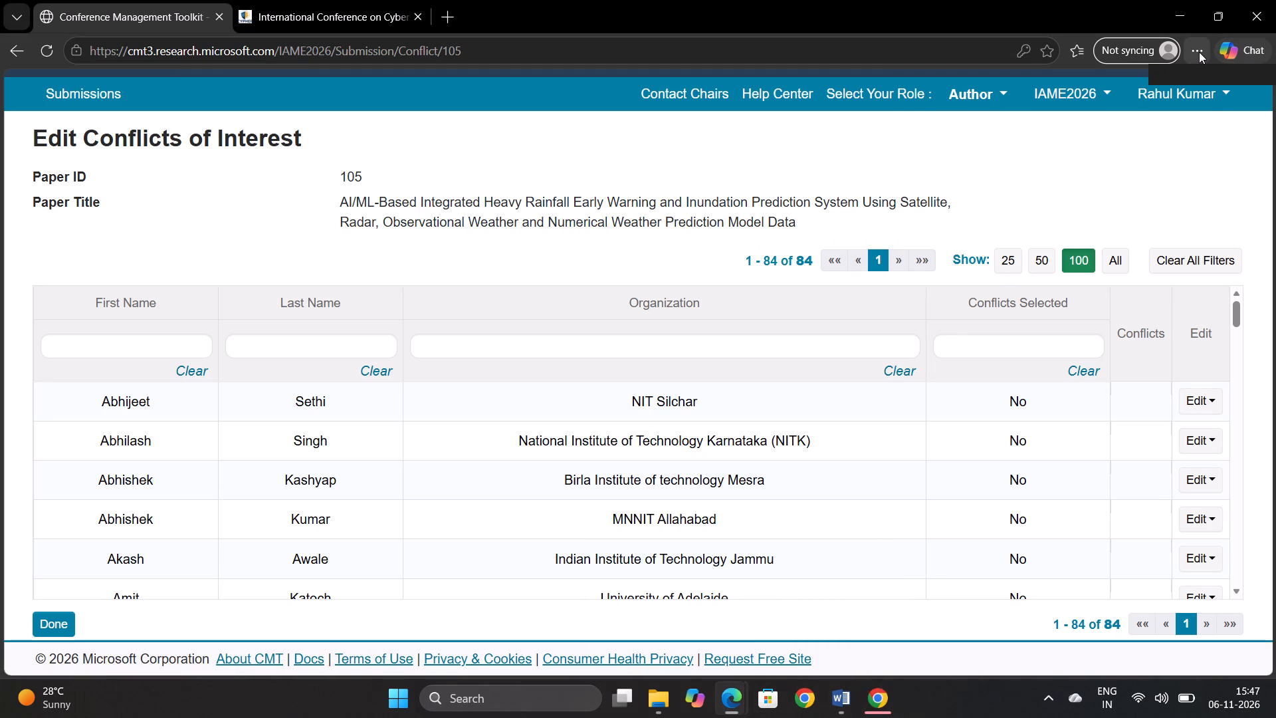
# Check the browser's recent downloads list for the conference template document and close the list.
pyautogui.click(1199, 52)
pyautogui.click(966, 290)
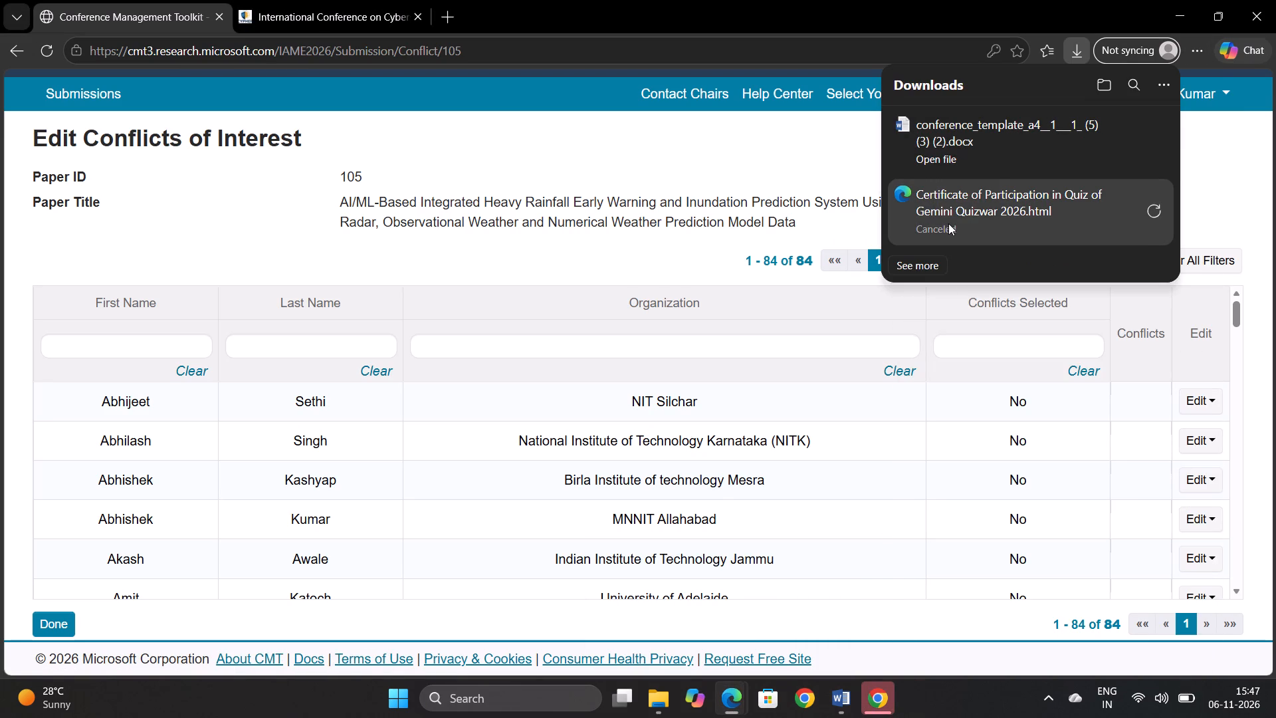
pyautogui.scroll(-2, 948, 223)
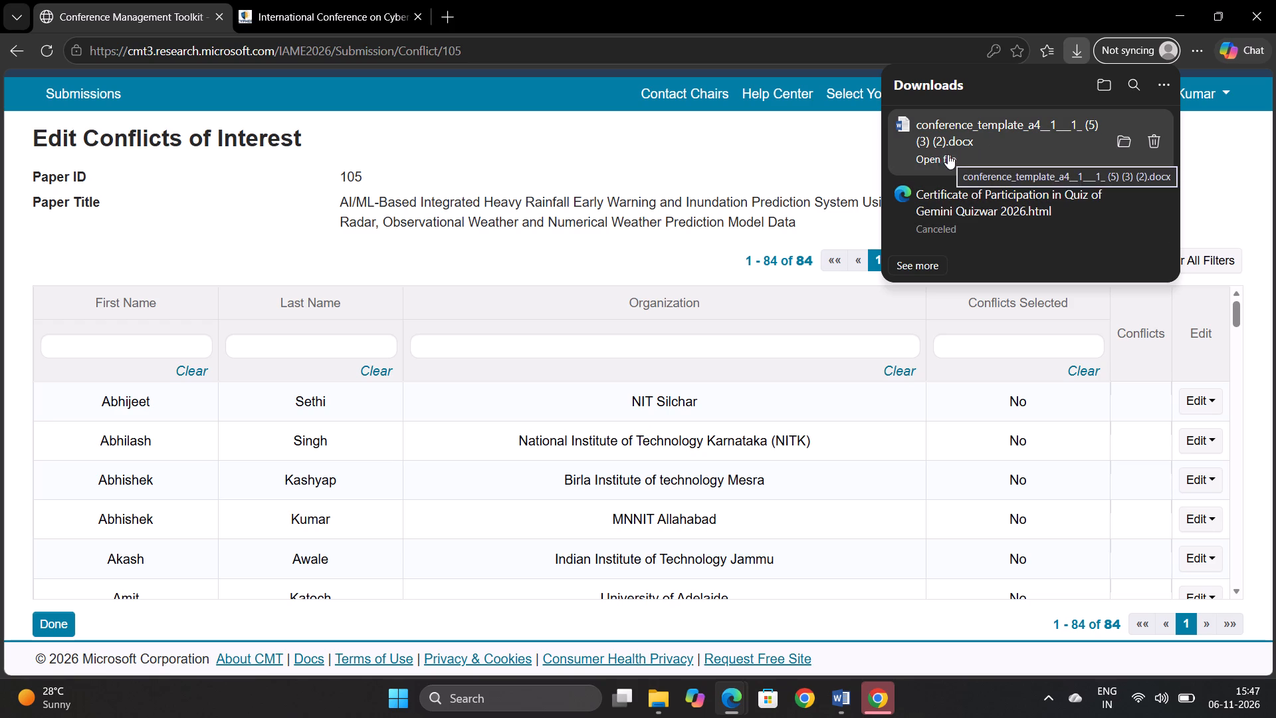
pyautogui.scroll(-1, 1010, 215)
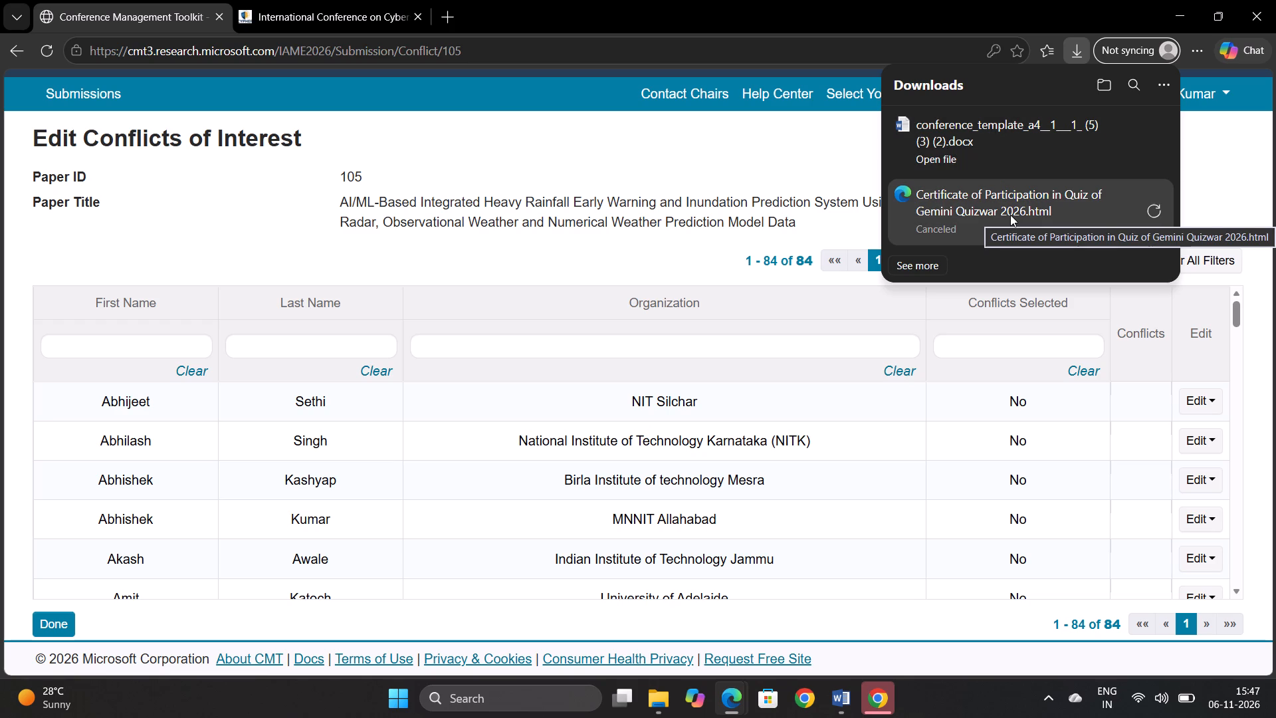
pyautogui.click(1227, 177)
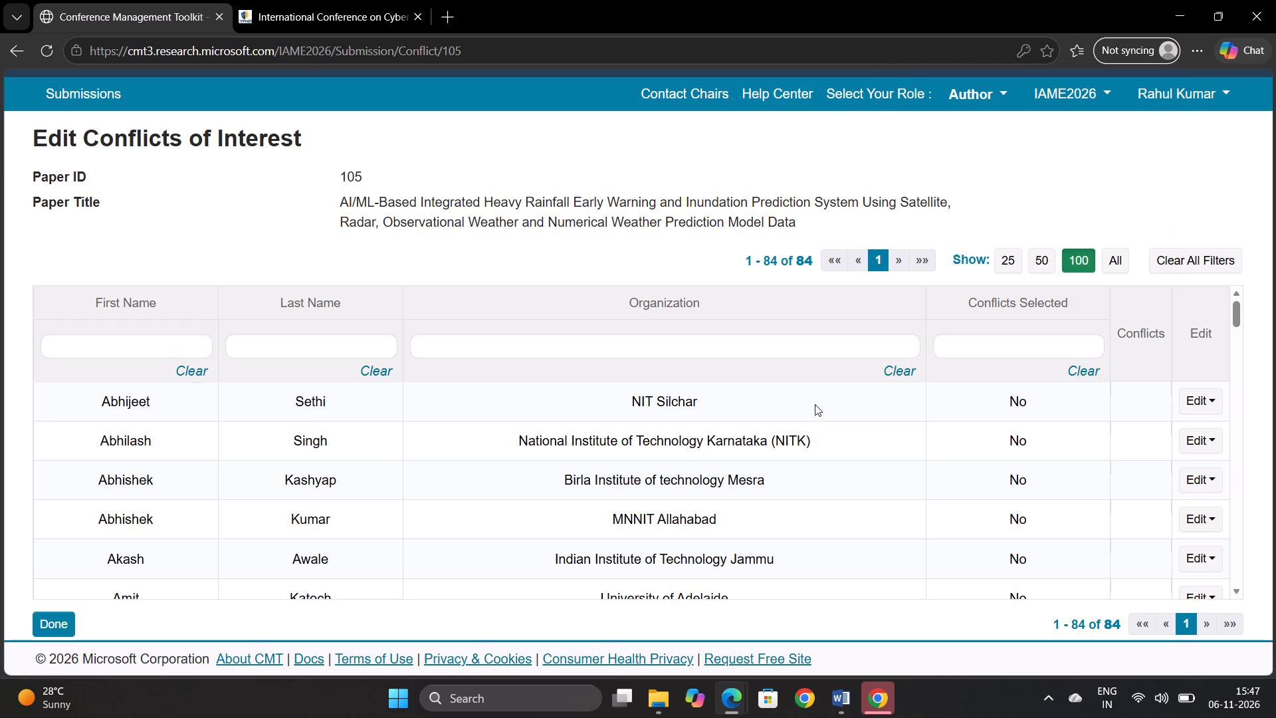
# Return to the conference list and open paper 10 of the Sustainable Technology Innovation in Electronics Engineering conference (STIEE2026) for editing.
pyautogui.scroll(-2, 813, 406)
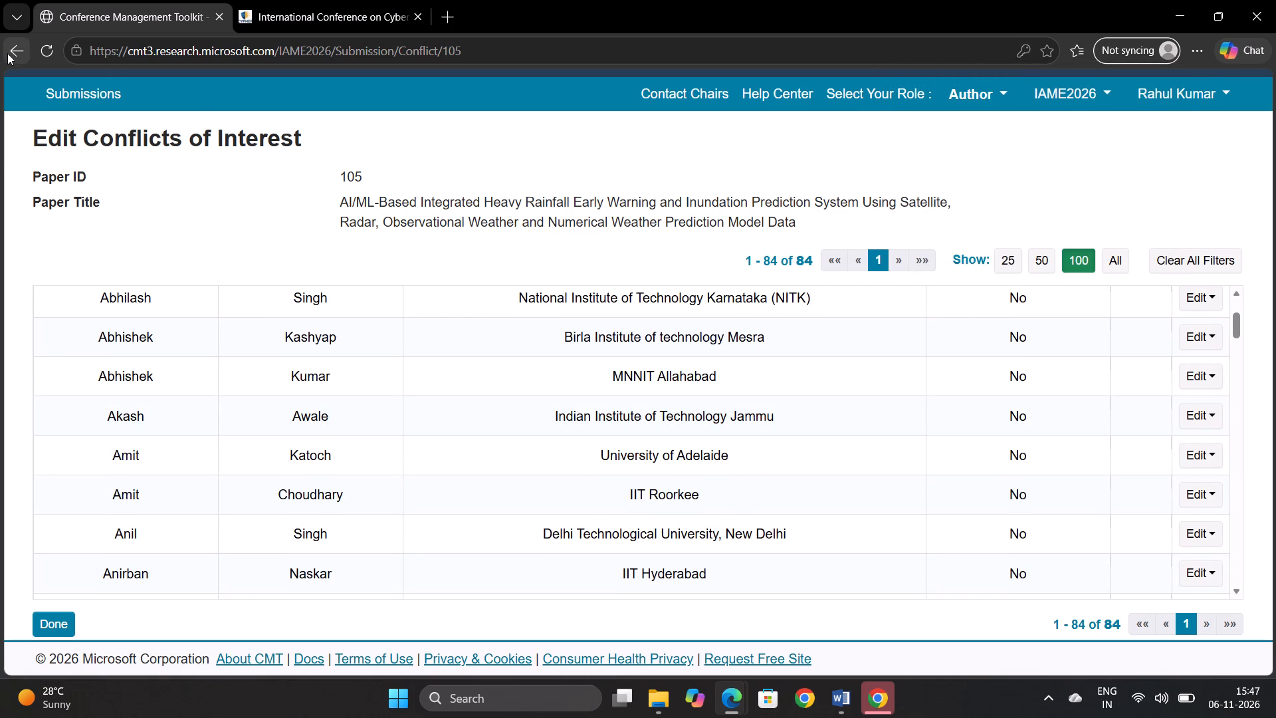
pyautogui.click(8, 53)
pyautogui.click(8, 53)
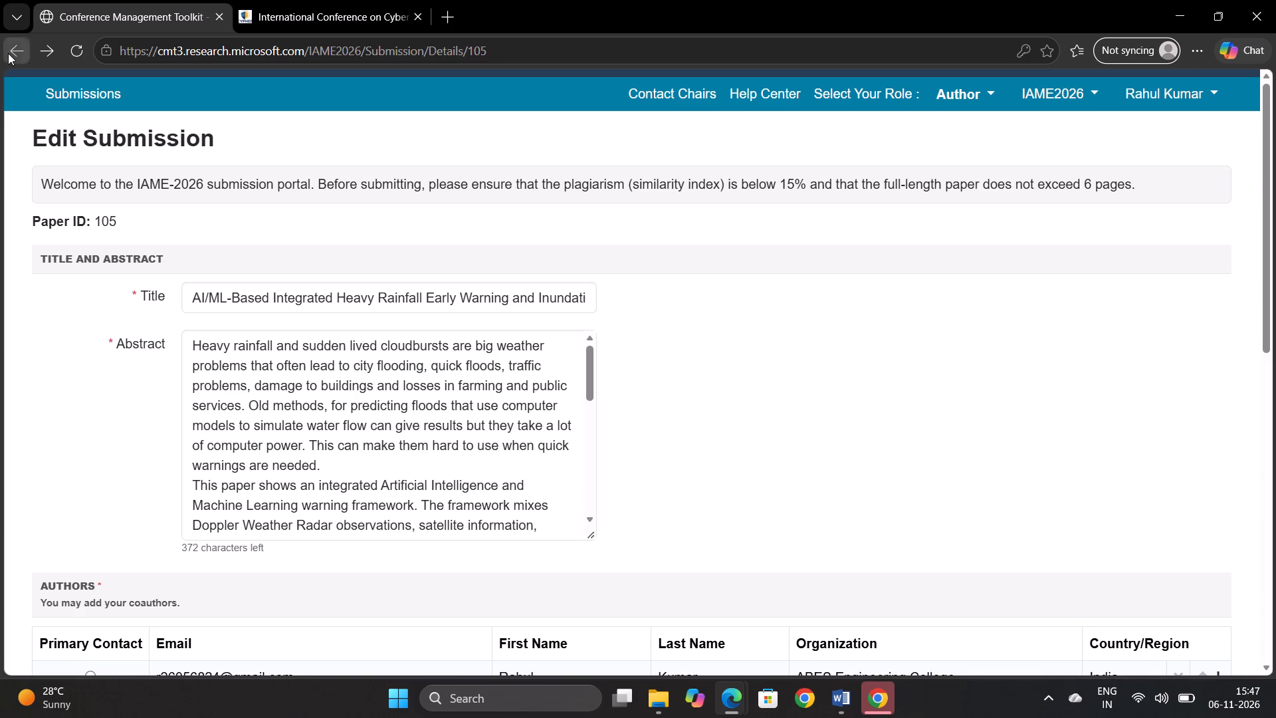
pyautogui.click(8, 53)
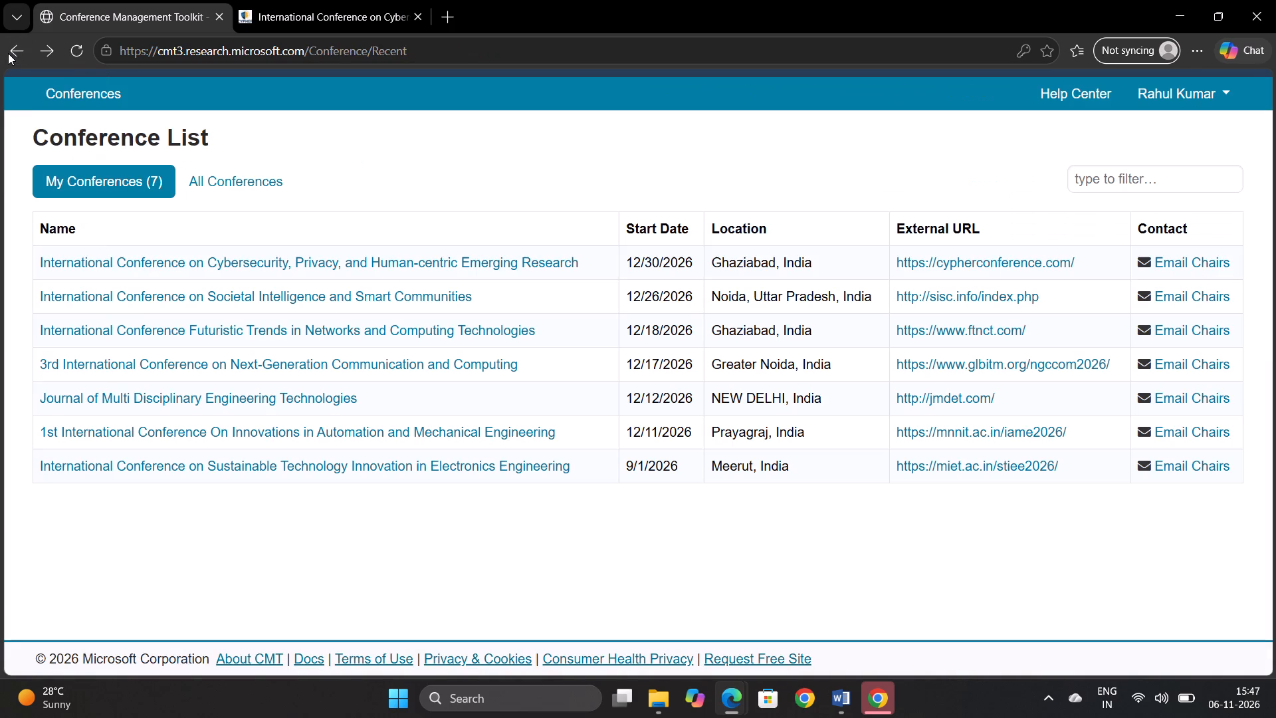
pyautogui.click(344, 457)
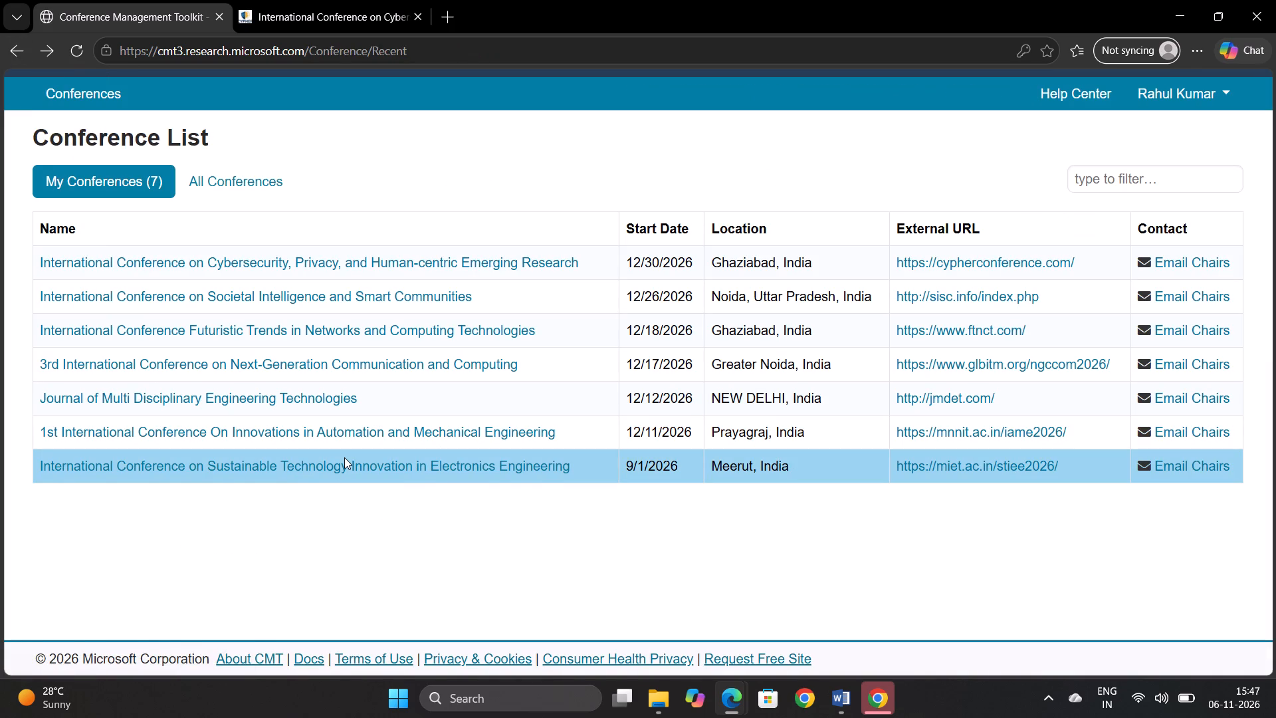
pyautogui.click(344, 457)
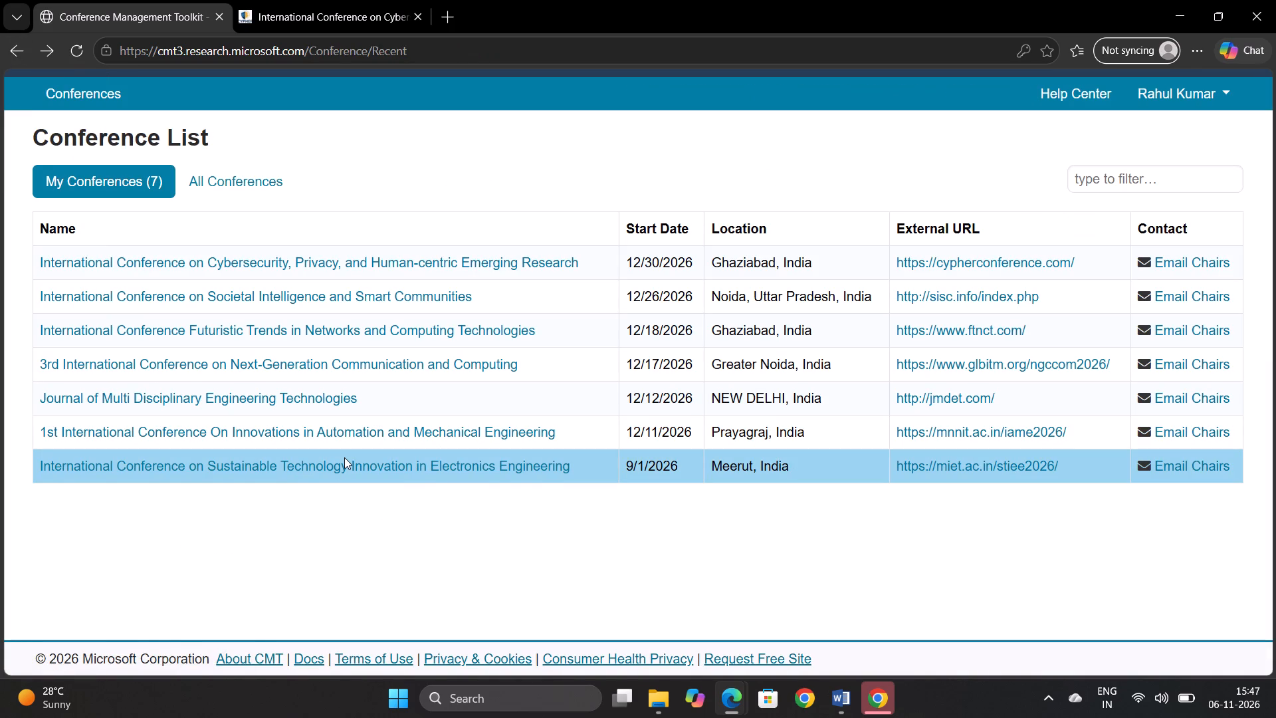
pyautogui.click(346, 465)
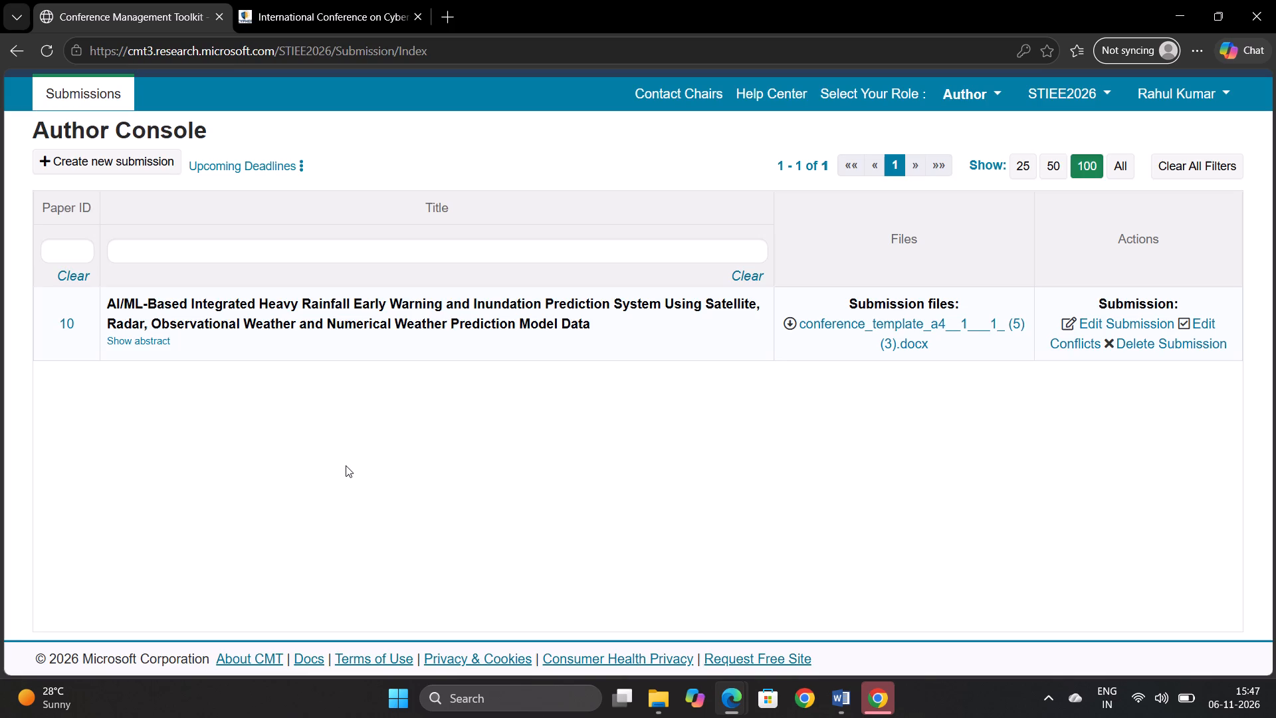
pyautogui.click(1111, 319)
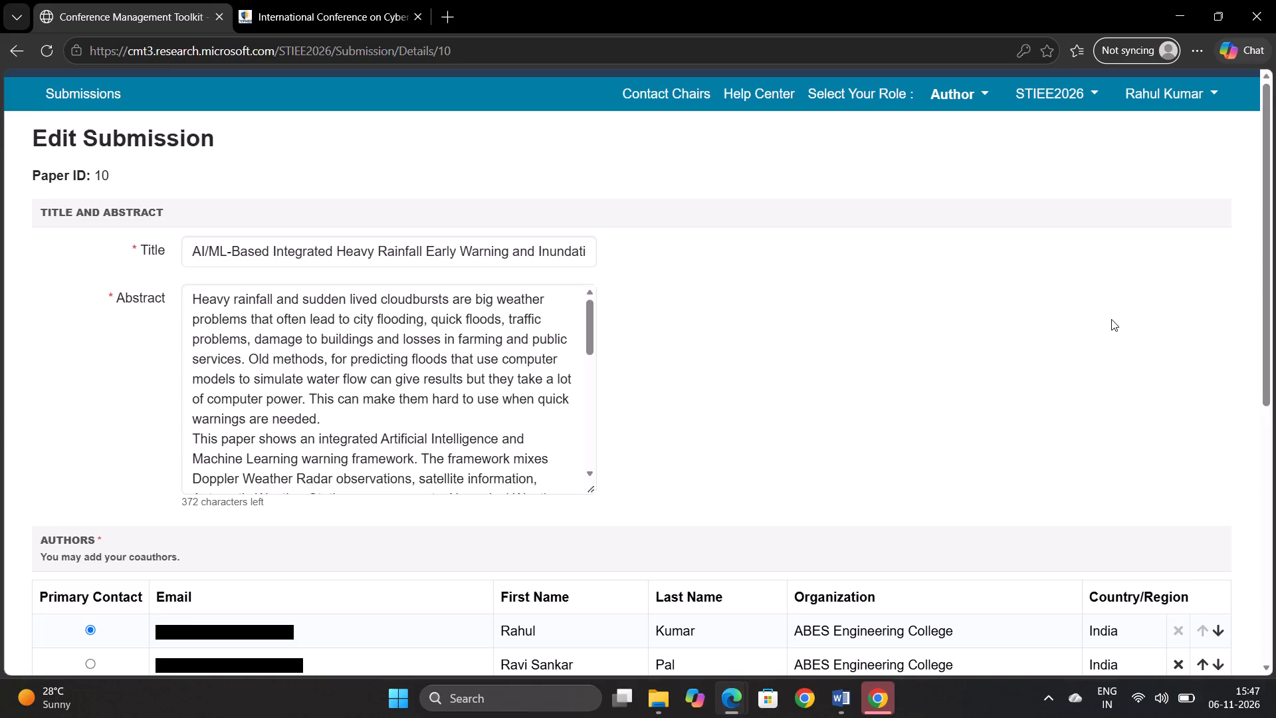
# Remove the second-listed coauthor from paper 10's authors table.
pyautogui.scroll(-5, 1111, 319)
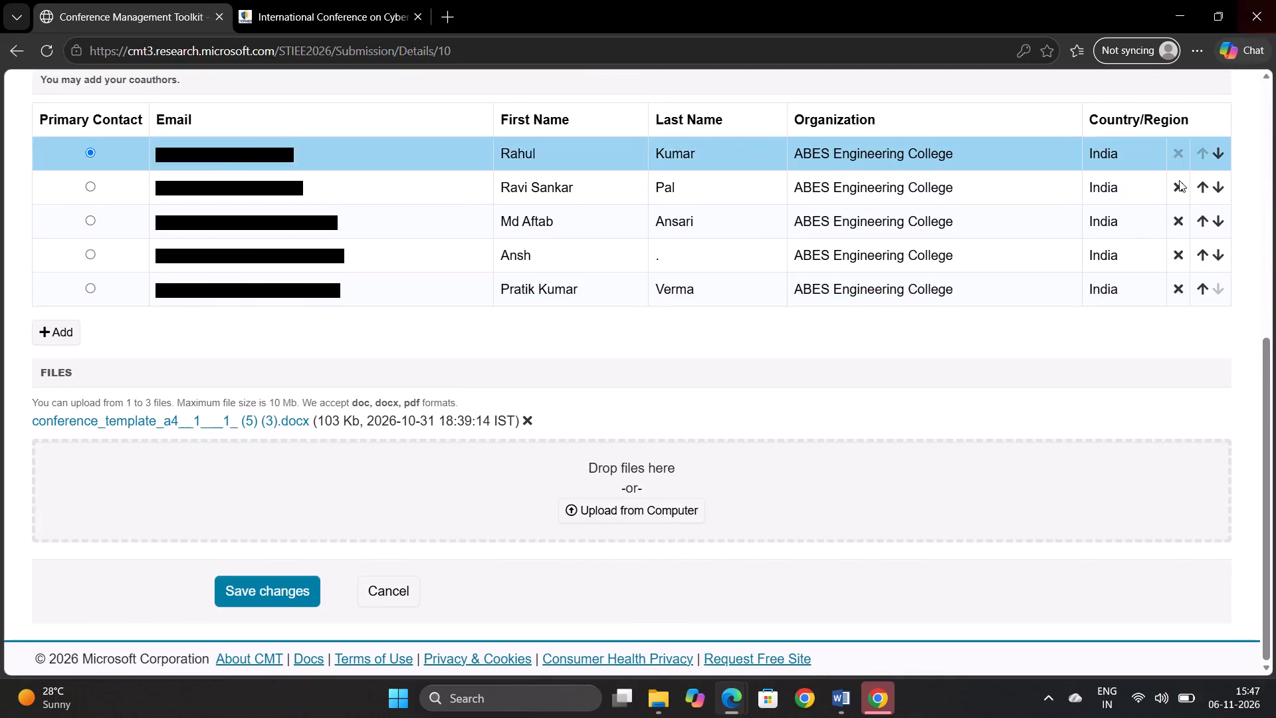
pyautogui.click(1178, 188)
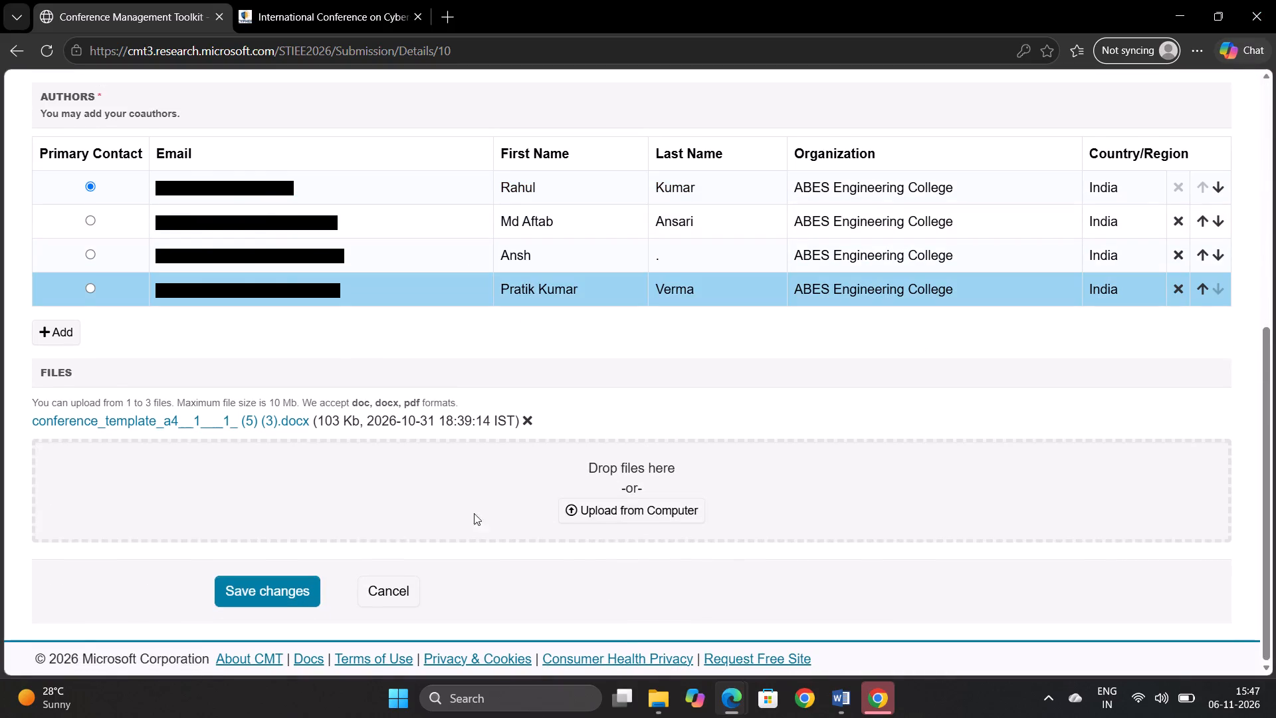
# Add the replacement coauthor to paper 10 using the saved corrected details, with organization ABES Engineering College and country India.
pyautogui.click(54, 332)
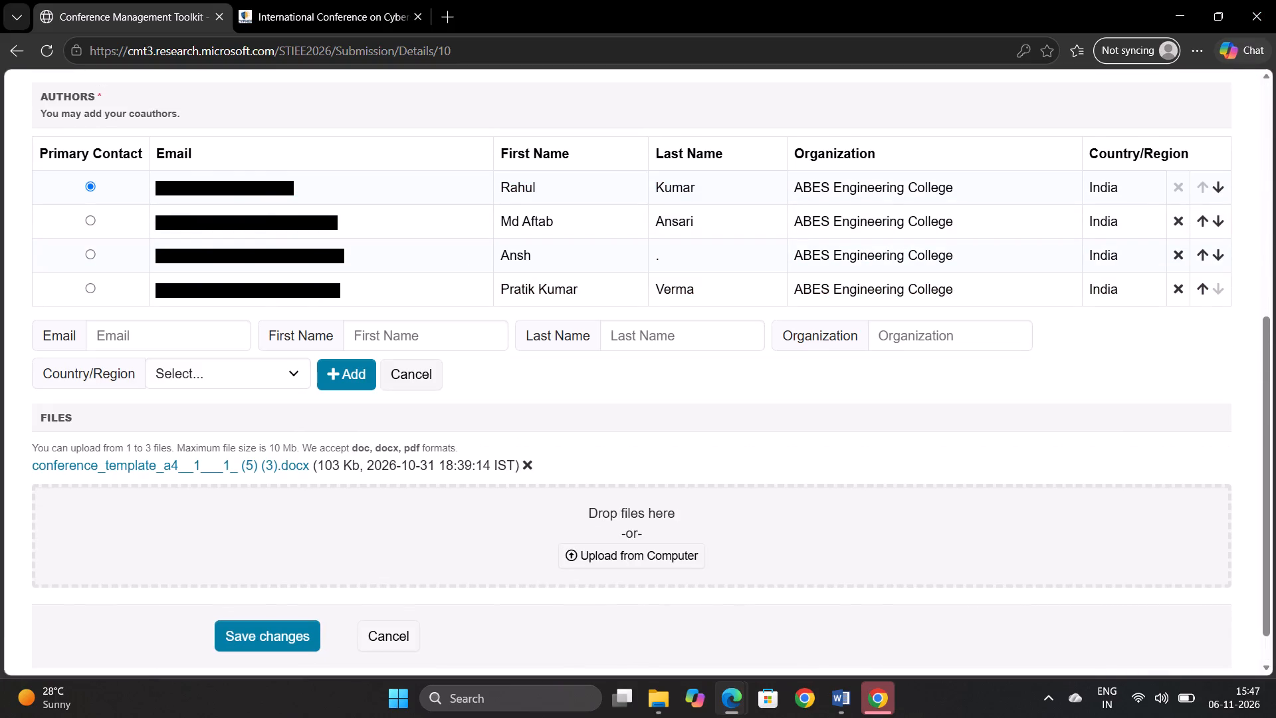
pyautogui.click(128, 339)
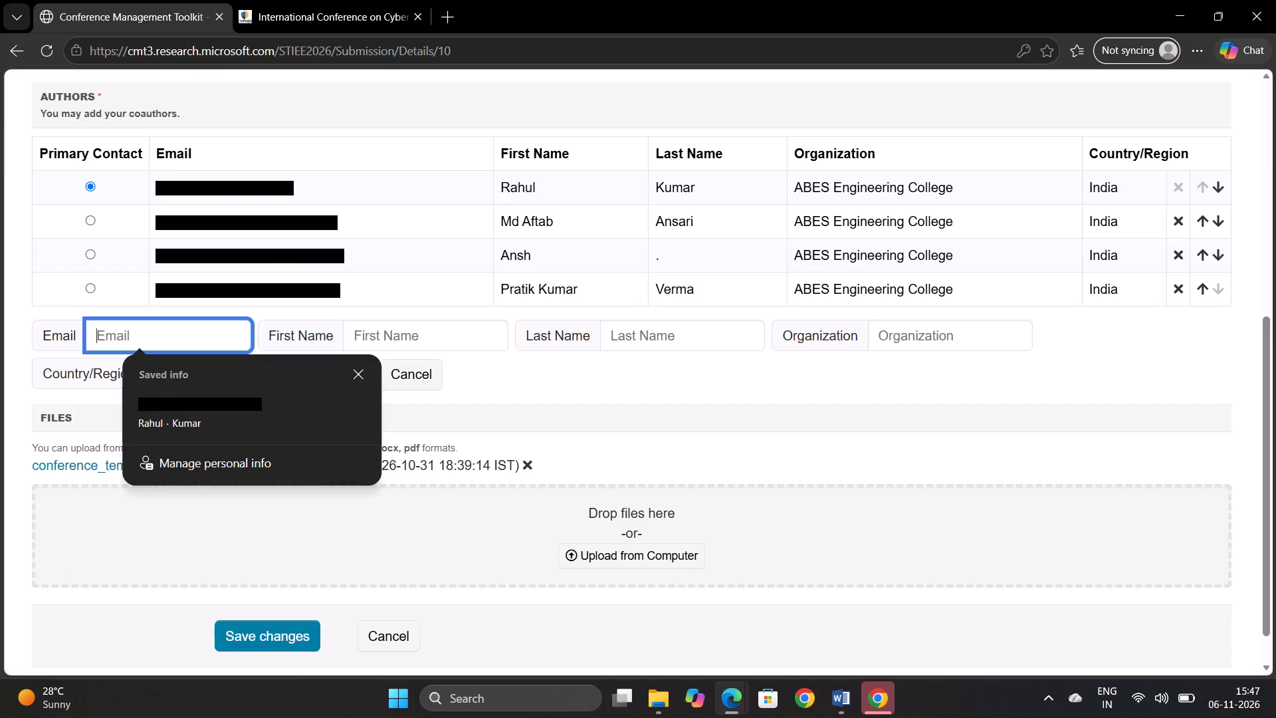
pyautogui.hotkey('ctrl', 'v')
pyautogui.click(201, 412)
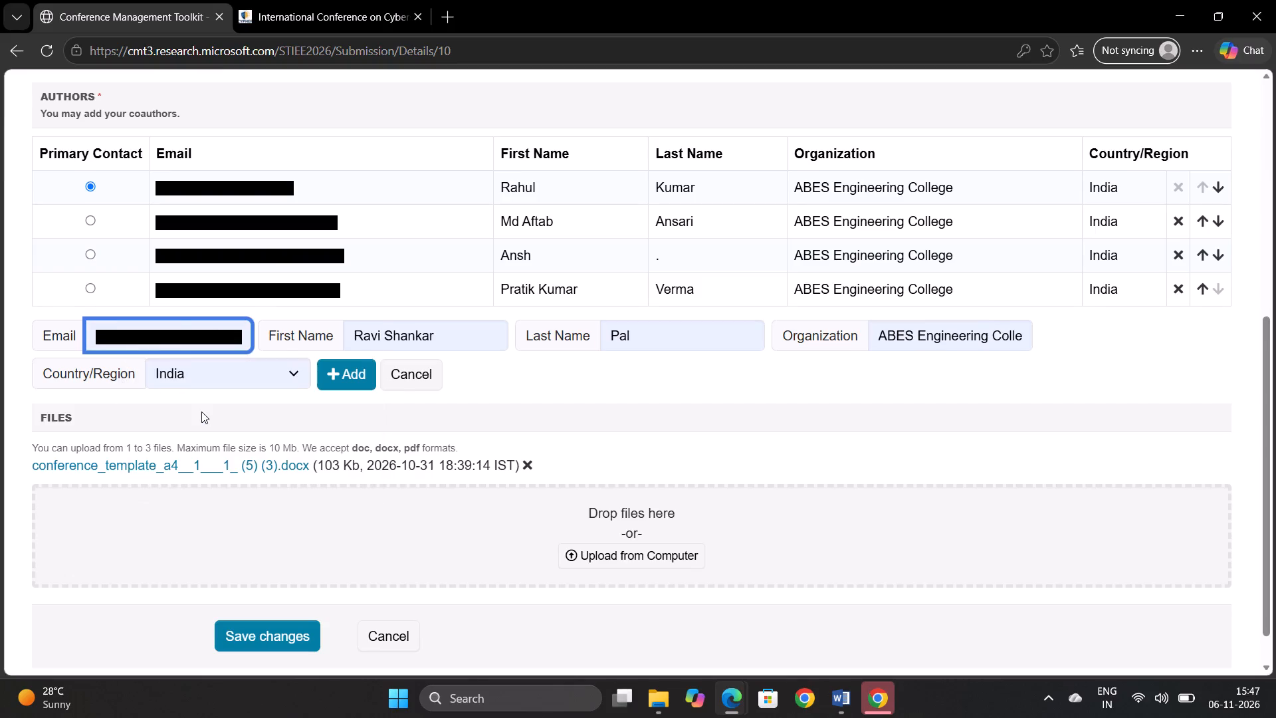
pyautogui.click(338, 374)
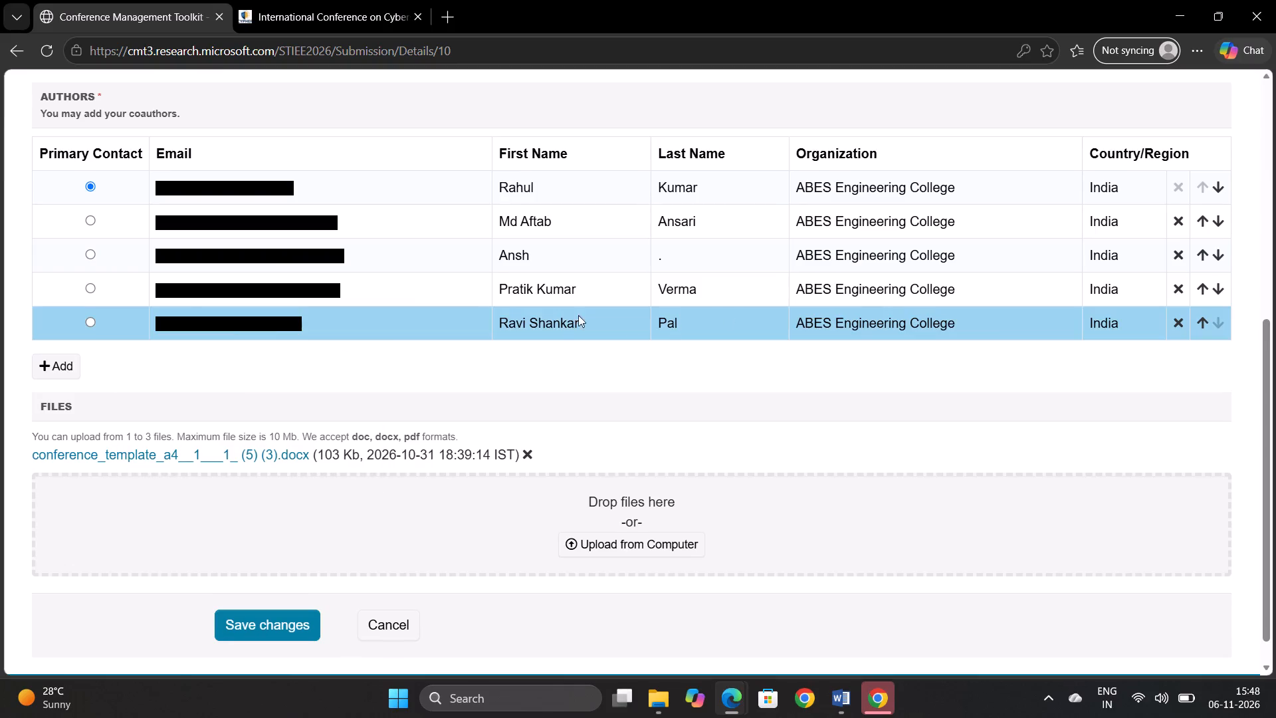
# Move the newly added coauthor up to second position in paper 10's authors table, directly below the primary contact.
pyautogui.click(1202, 324)
pyautogui.click(1200, 288)
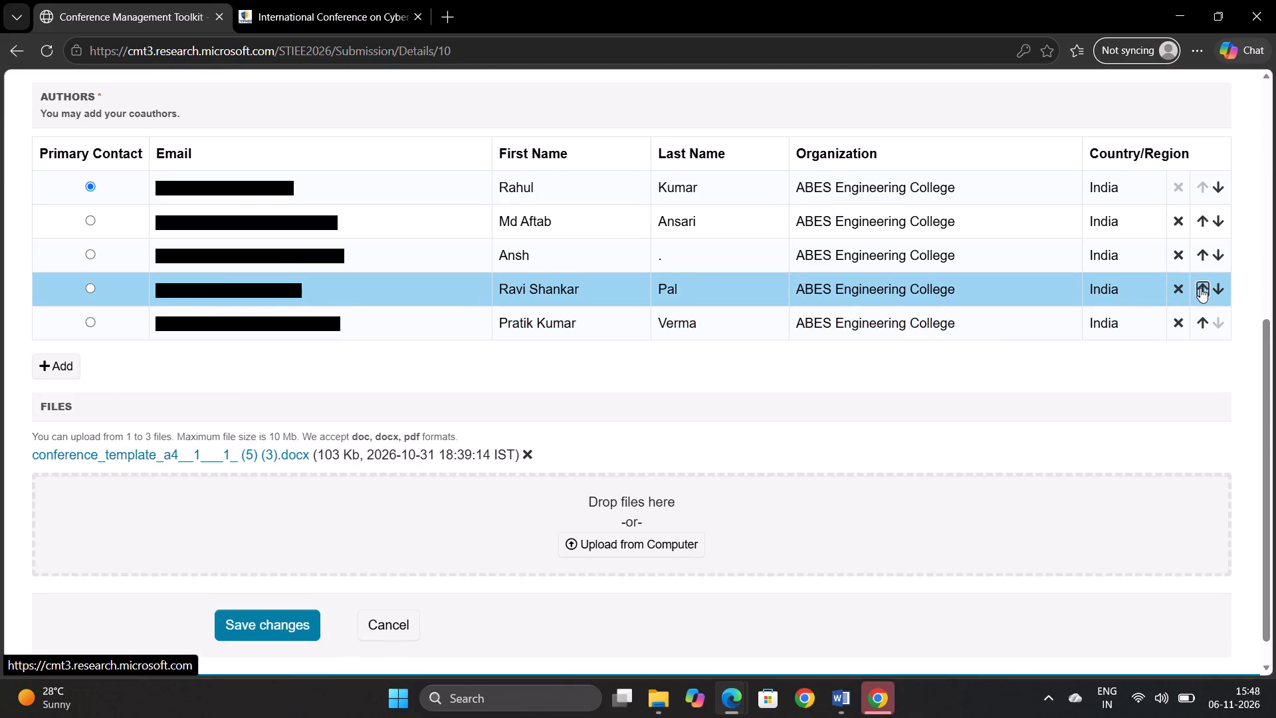
pyautogui.click(1197, 257)
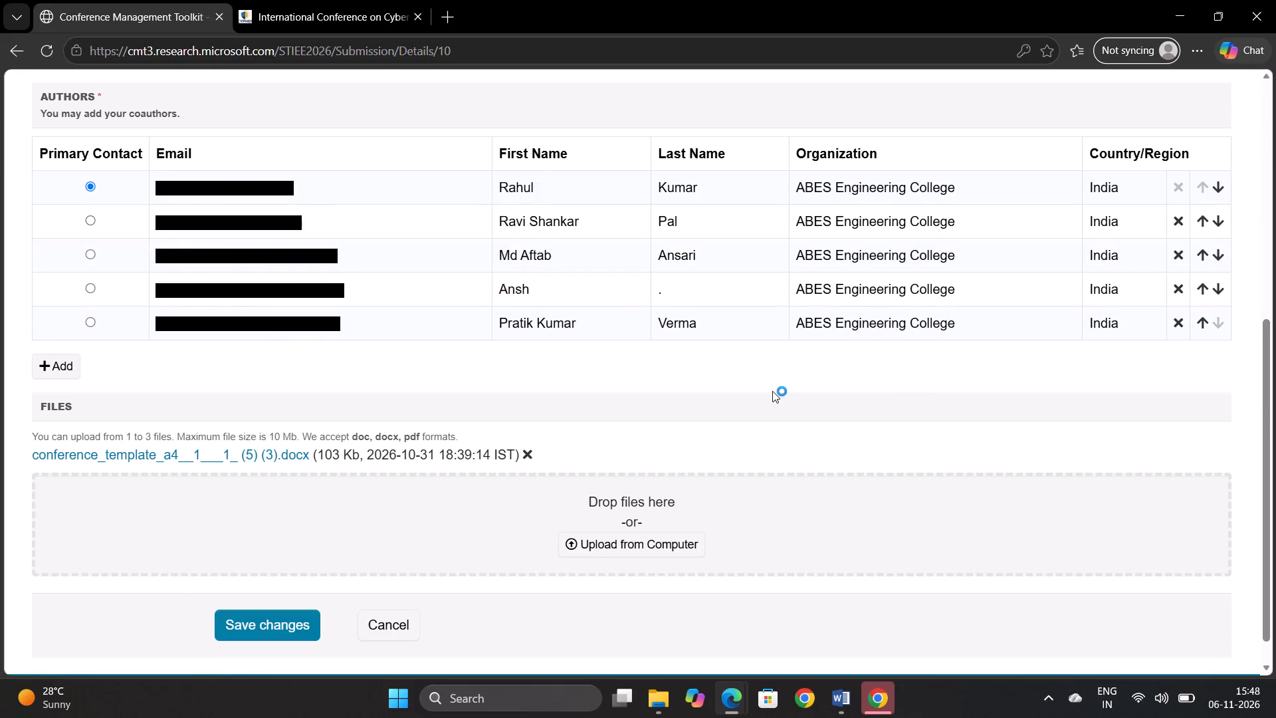
# Save the changes to STIEE2026 paper 10.
pyautogui.scroll(-2, 772, 391)
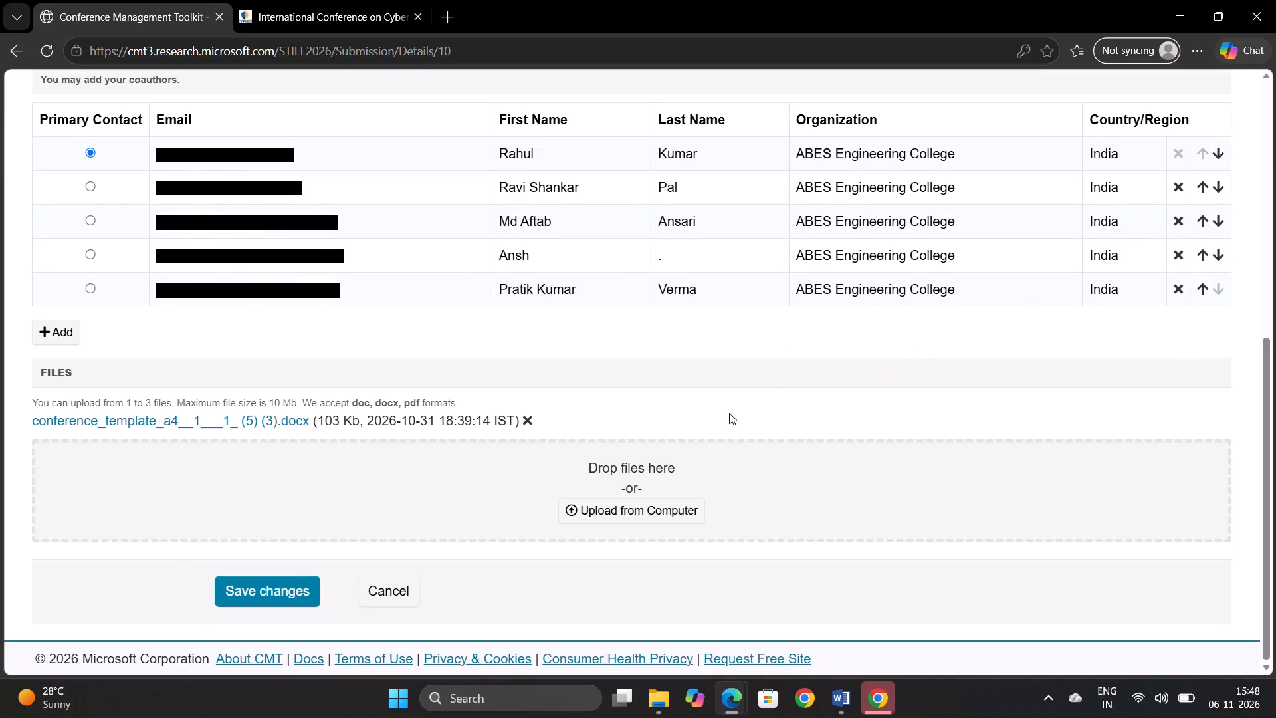
pyautogui.click(273, 588)
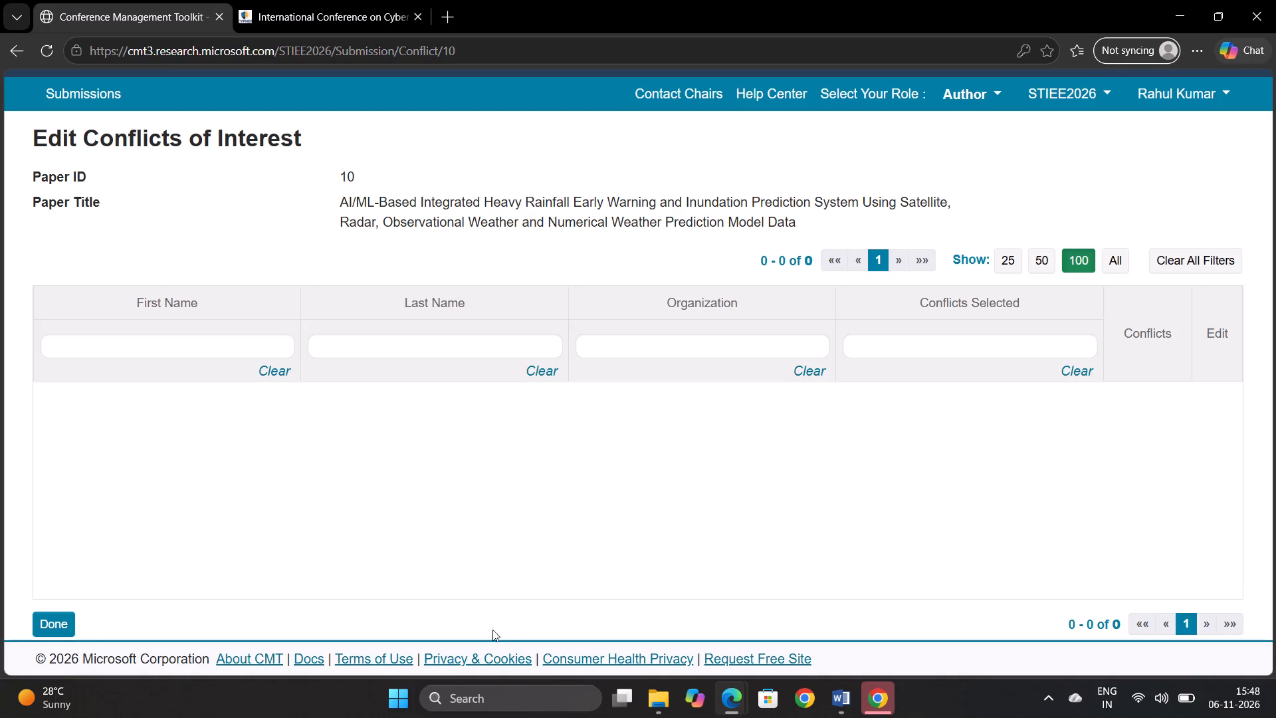
# Return to the conference list and check the status and available actions of CYPHER2026 paper 293.
pyautogui.click(21, 49)
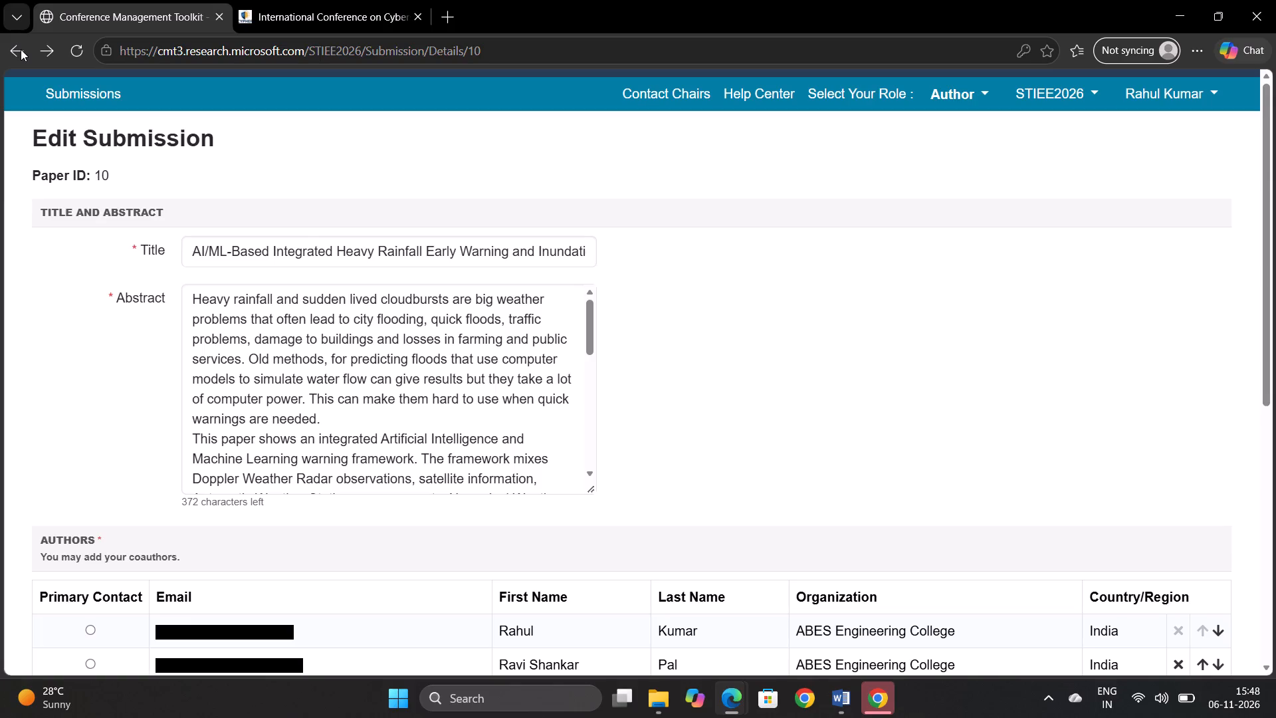
pyautogui.click(21, 49)
pyautogui.click(21, 49)
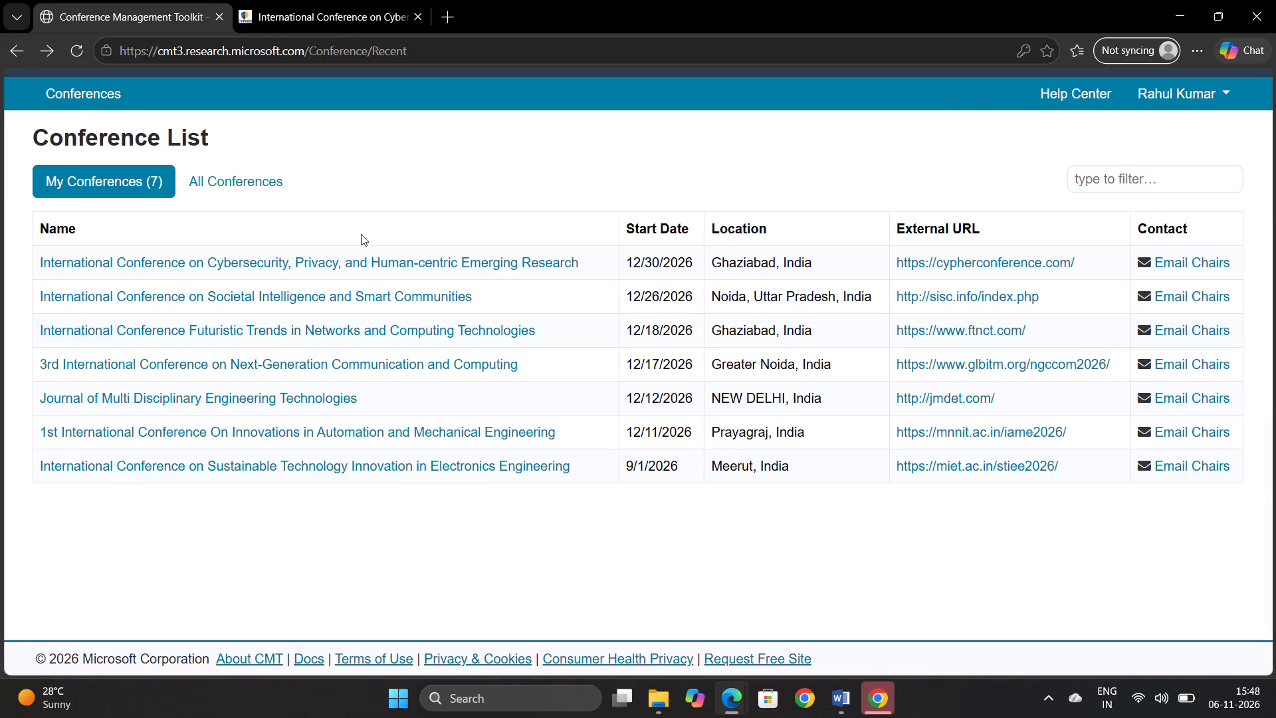
pyautogui.click(396, 267)
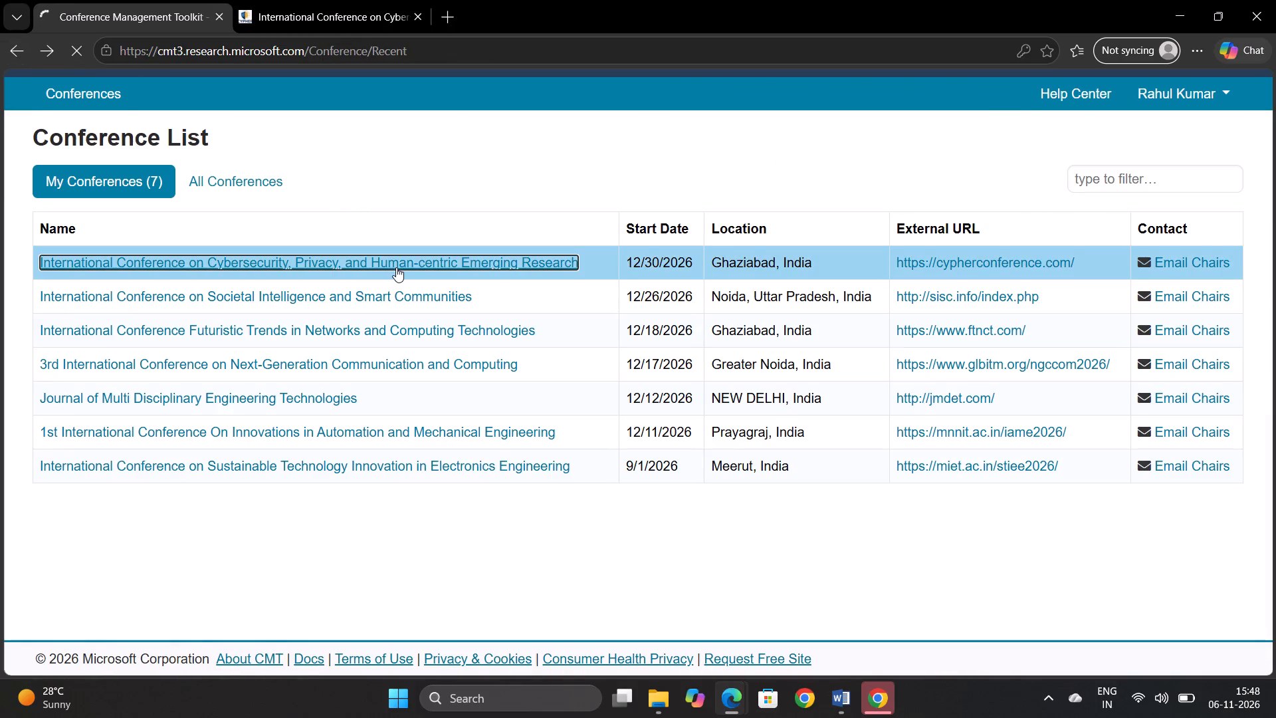
pyautogui.click(396, 267)
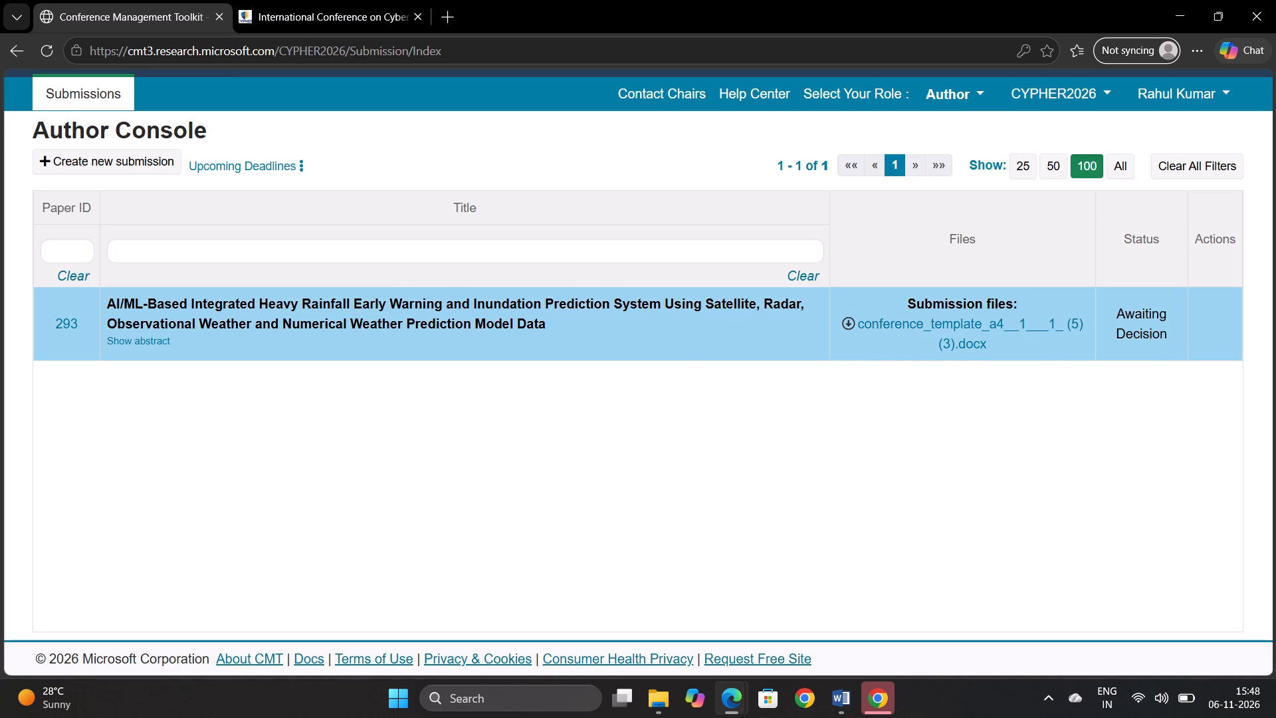
pyautogui.click(1139, 318)
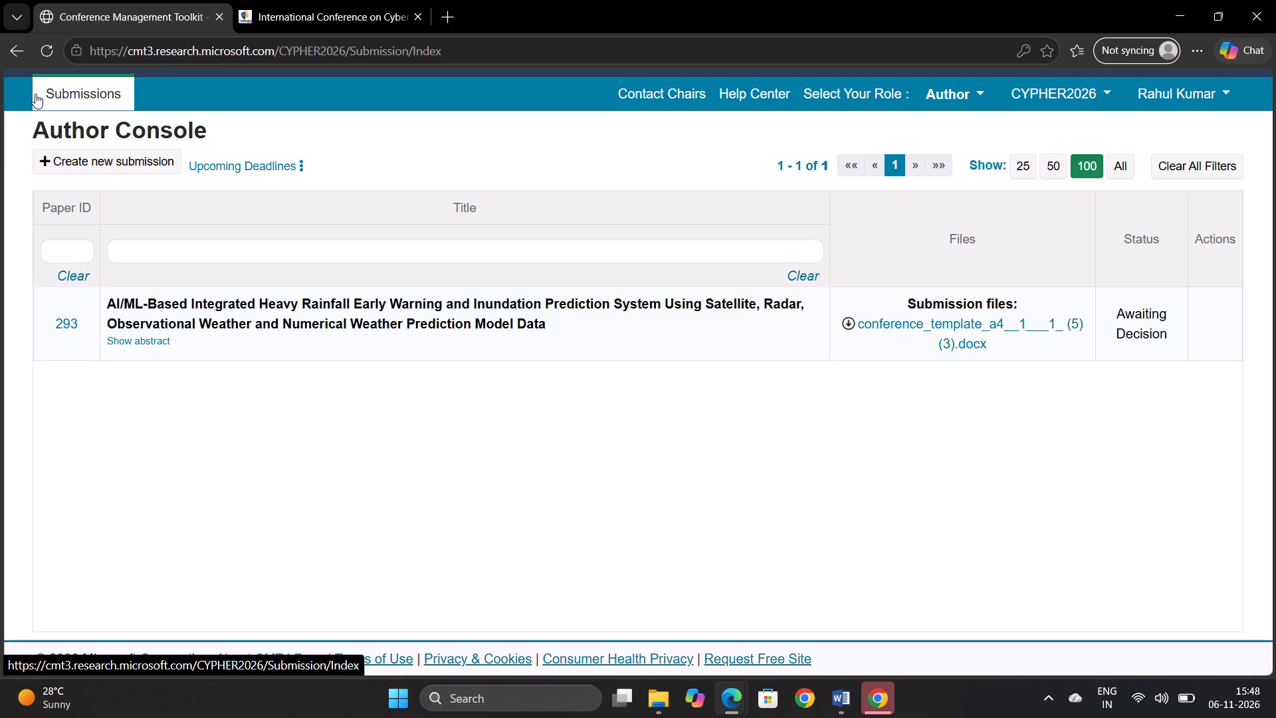
# Go back to the conference list and open the author console of the Societal Intelligence and Smart Communities conference (SISC2026).
pyautogui.click(10, 53)
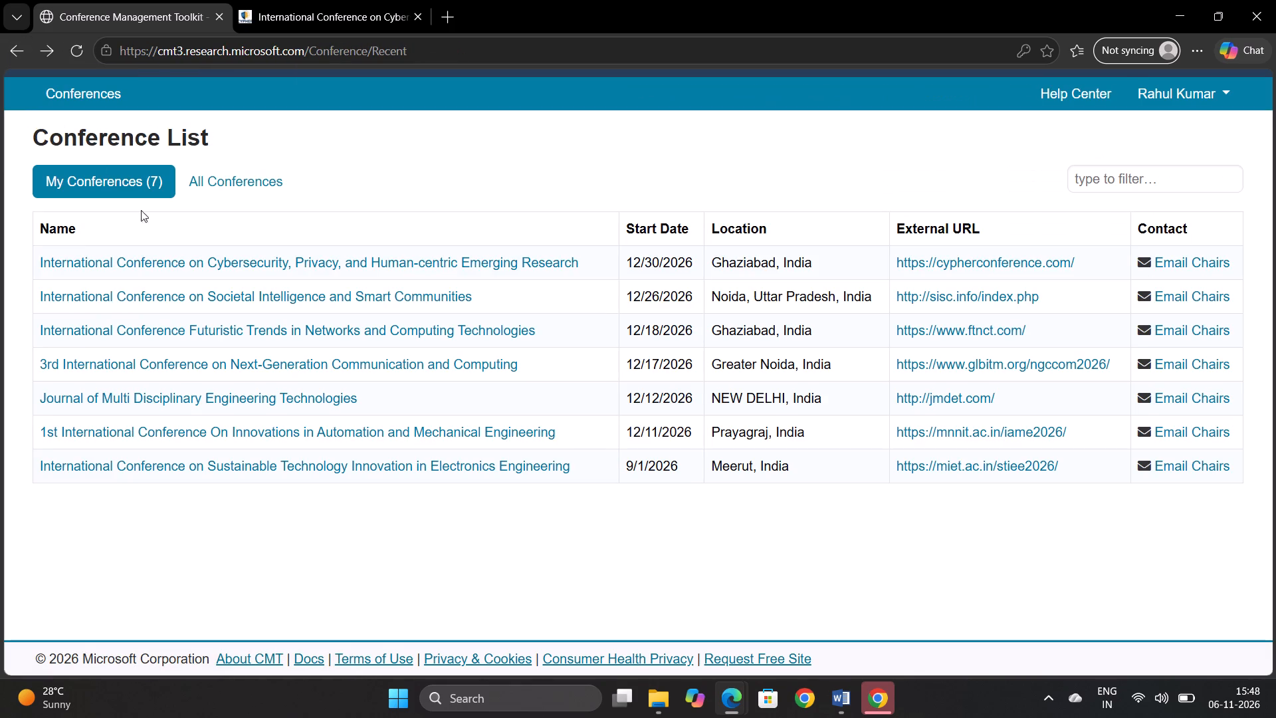
pyautogui.click(263, 296)
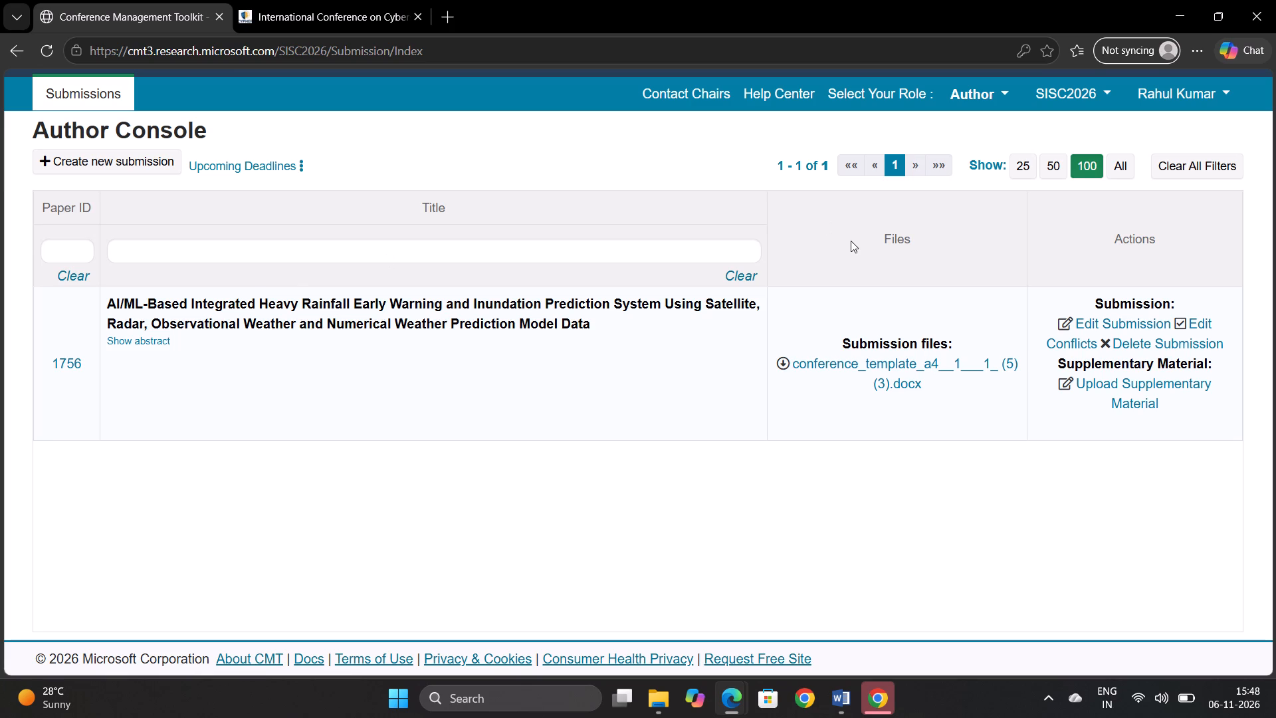
# Open SISC2026 paper 1756 for editing.
pyautogui.click(406, 318)
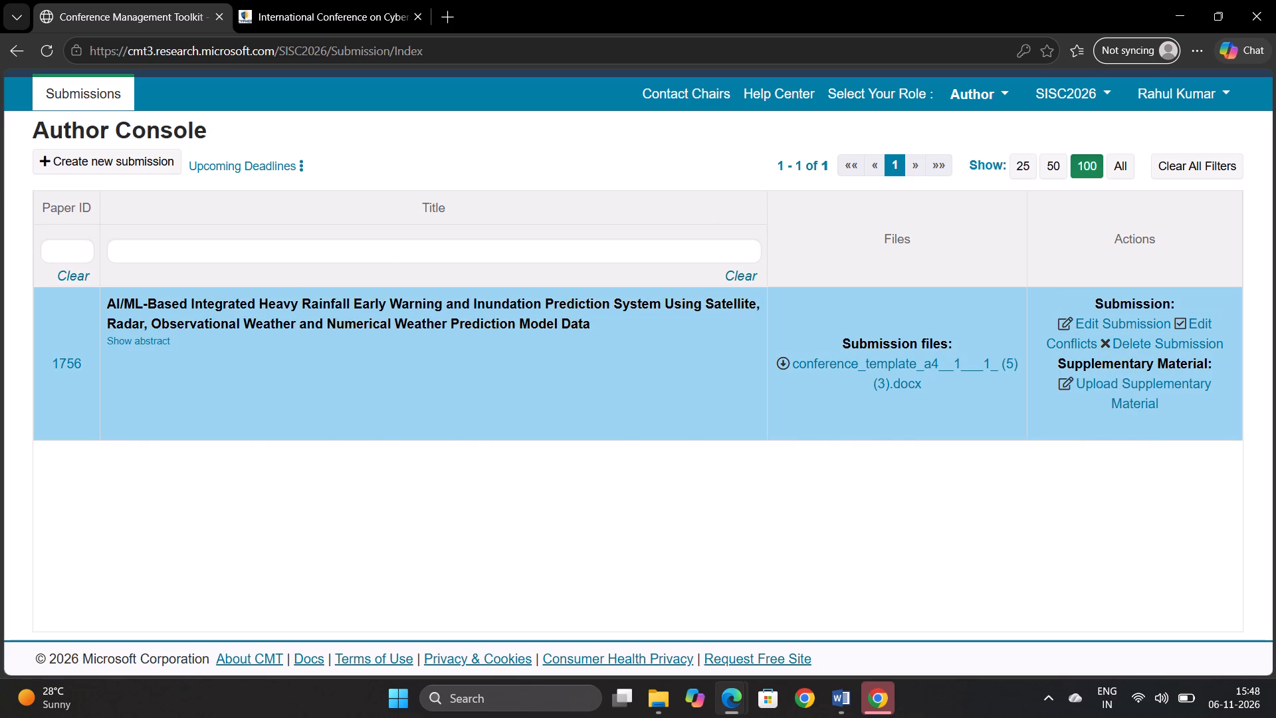
pyautogui.click(1116, 327)
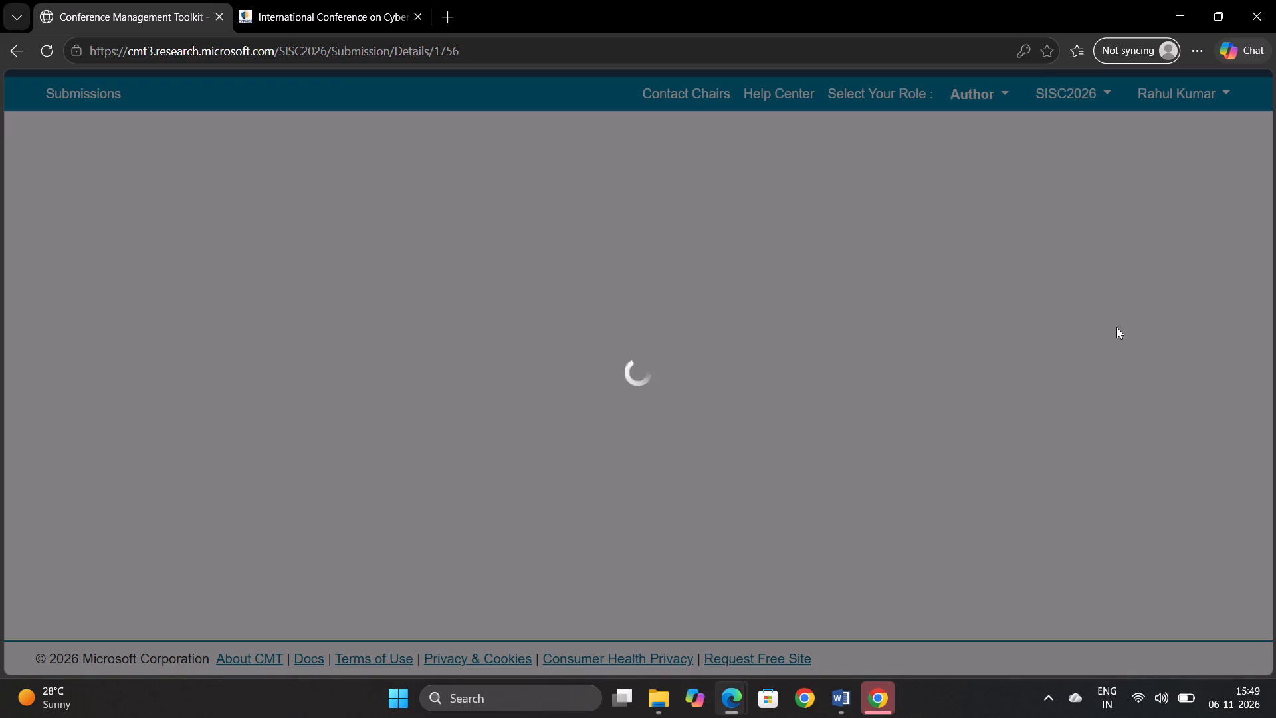
# Search for "watsap web" in a new browser tab and open WhatsApp Web from the results.
pyautogui.click(447, 11)
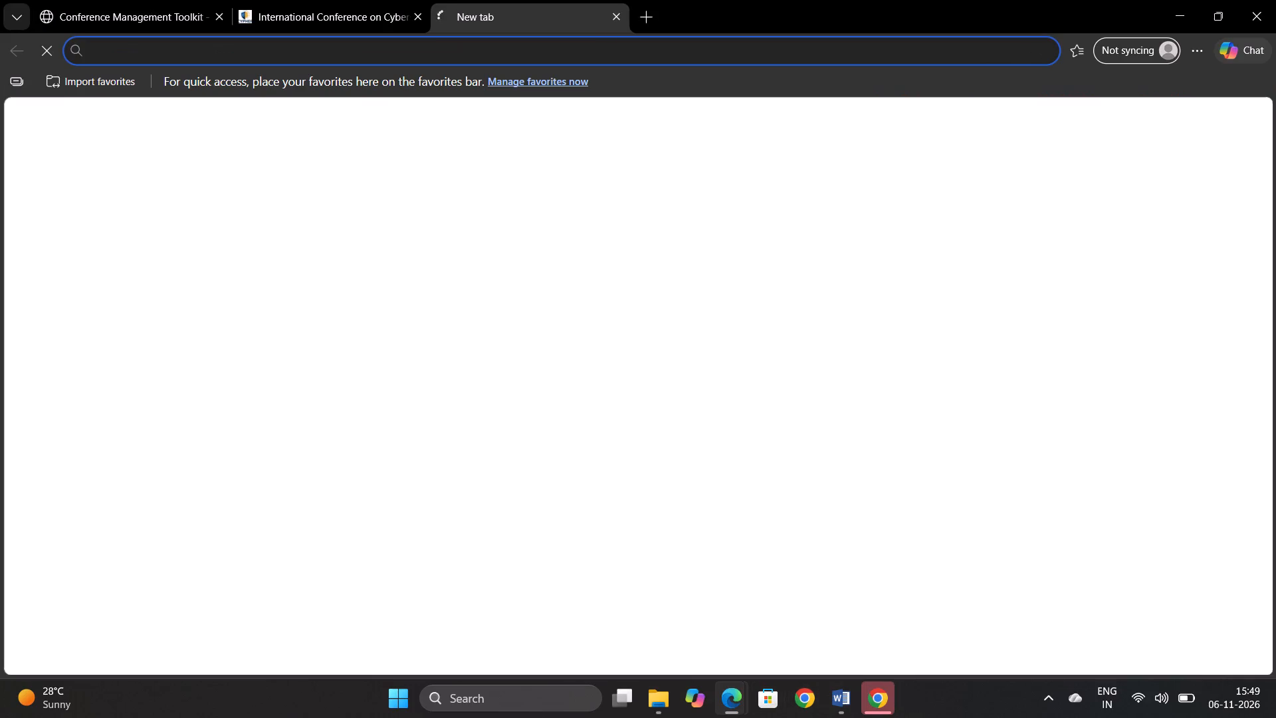
pyautogui.click(409, 52)
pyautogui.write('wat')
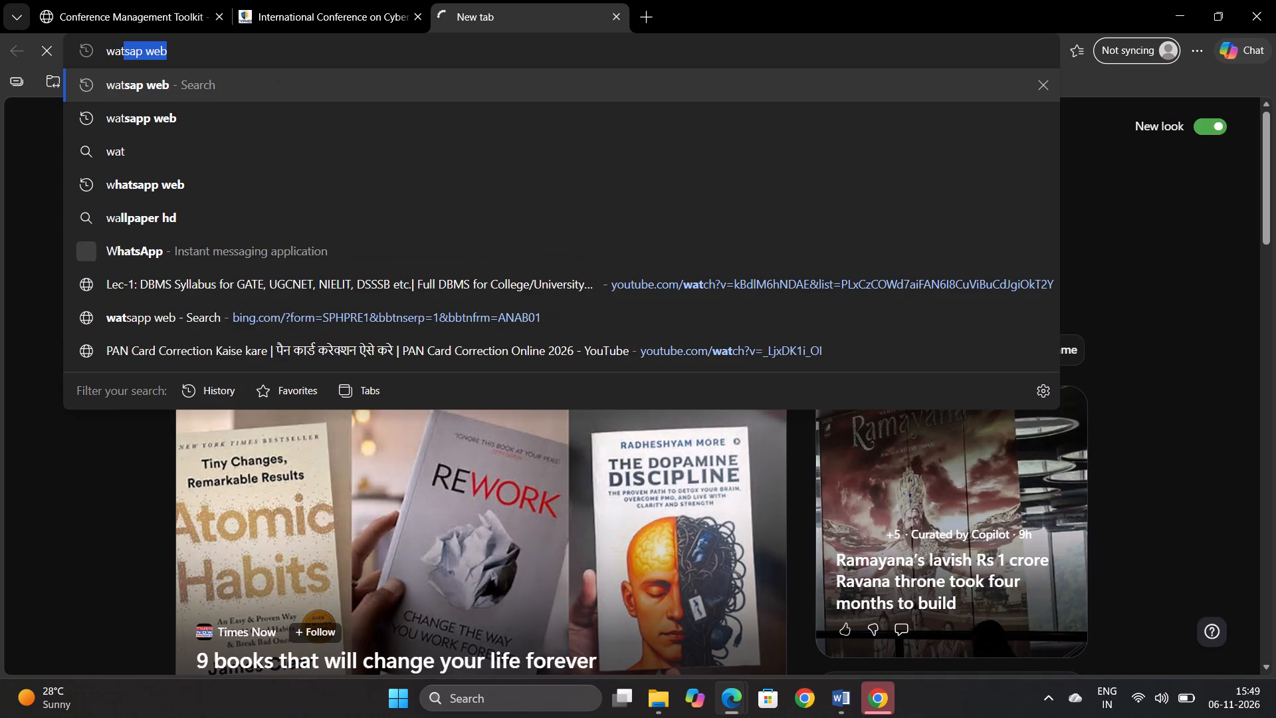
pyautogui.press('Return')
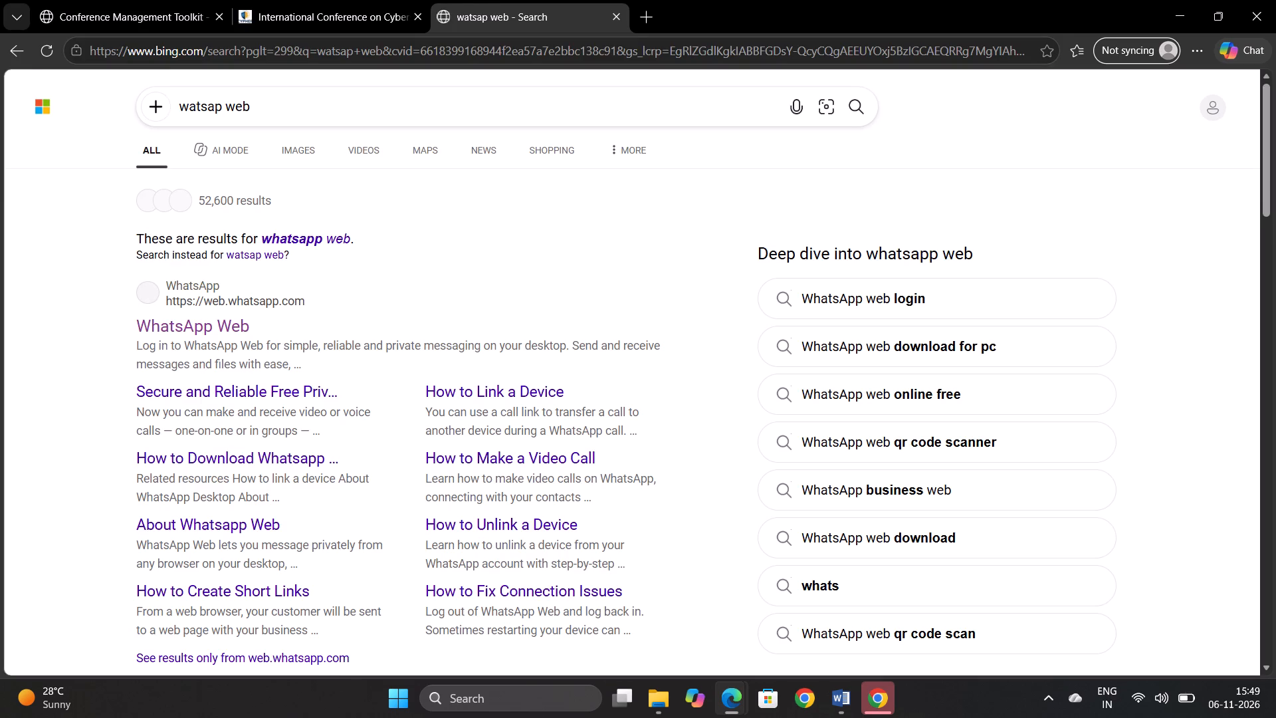
pyautogui.click(159, 327)
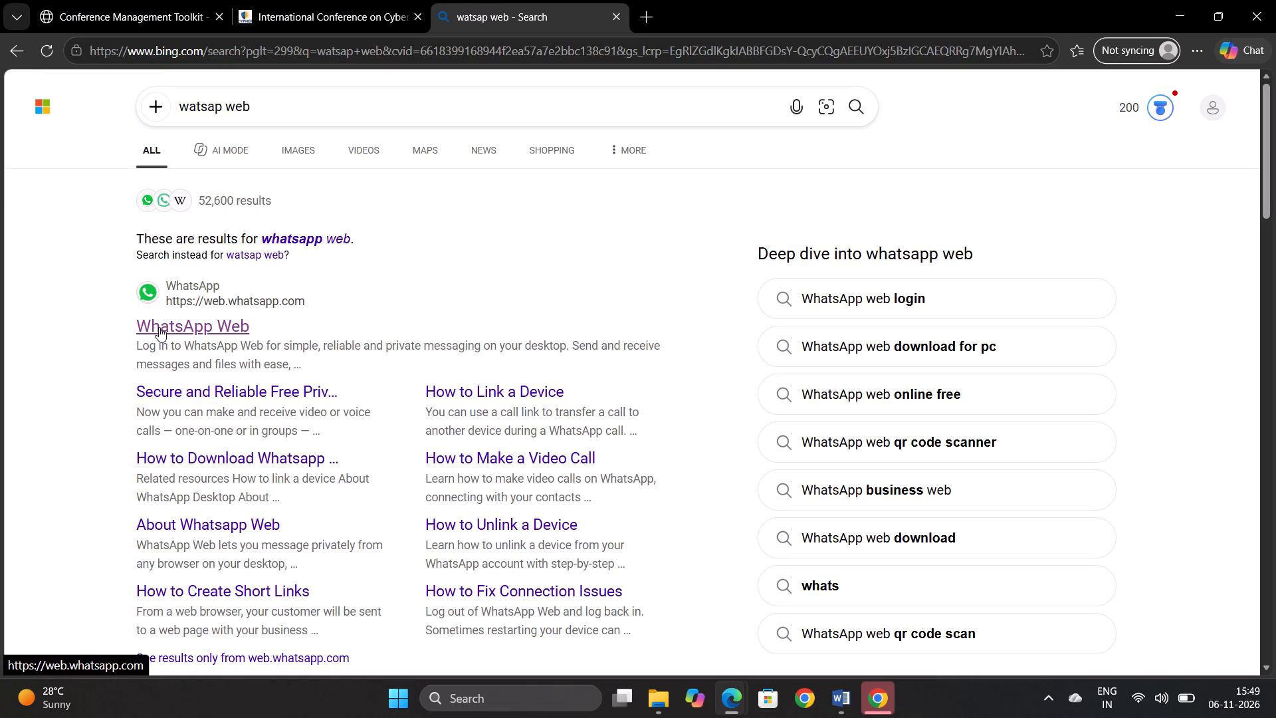
# Return to the edit page of paper 1756 and review its authors table and uploaded files.
pyautogui.click(326, 20)
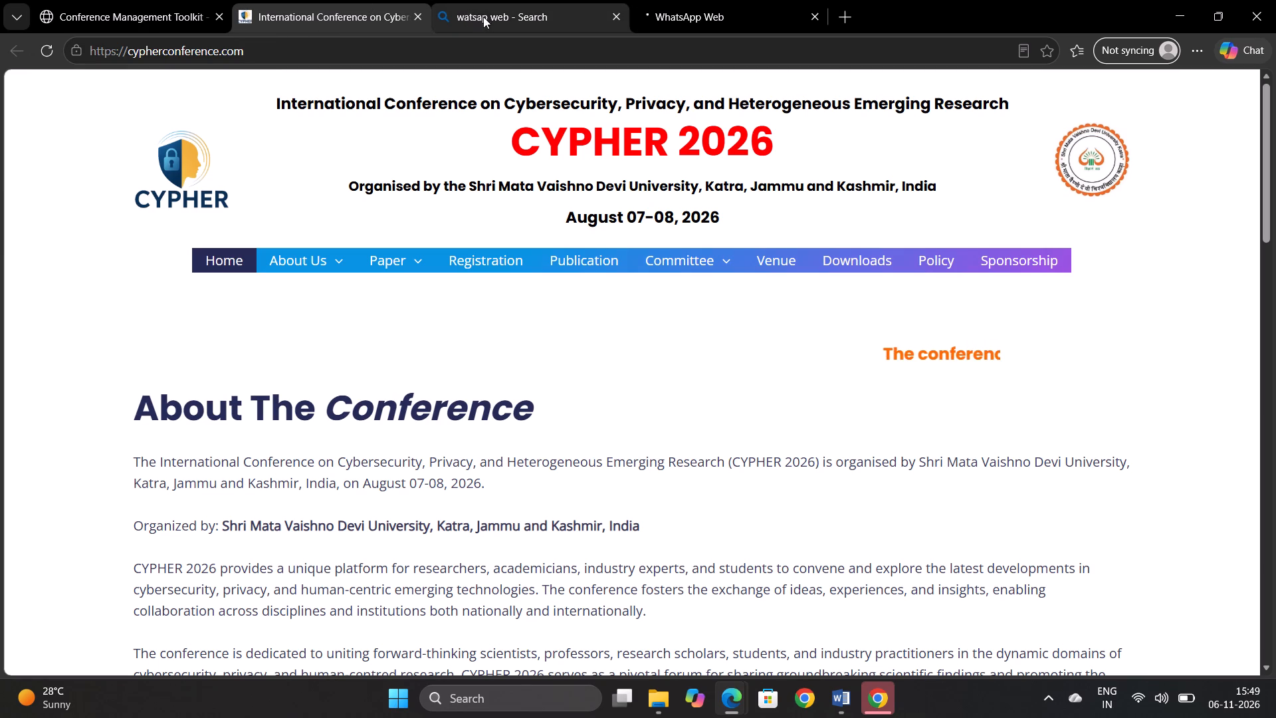
pyautogui.click(165, 8)
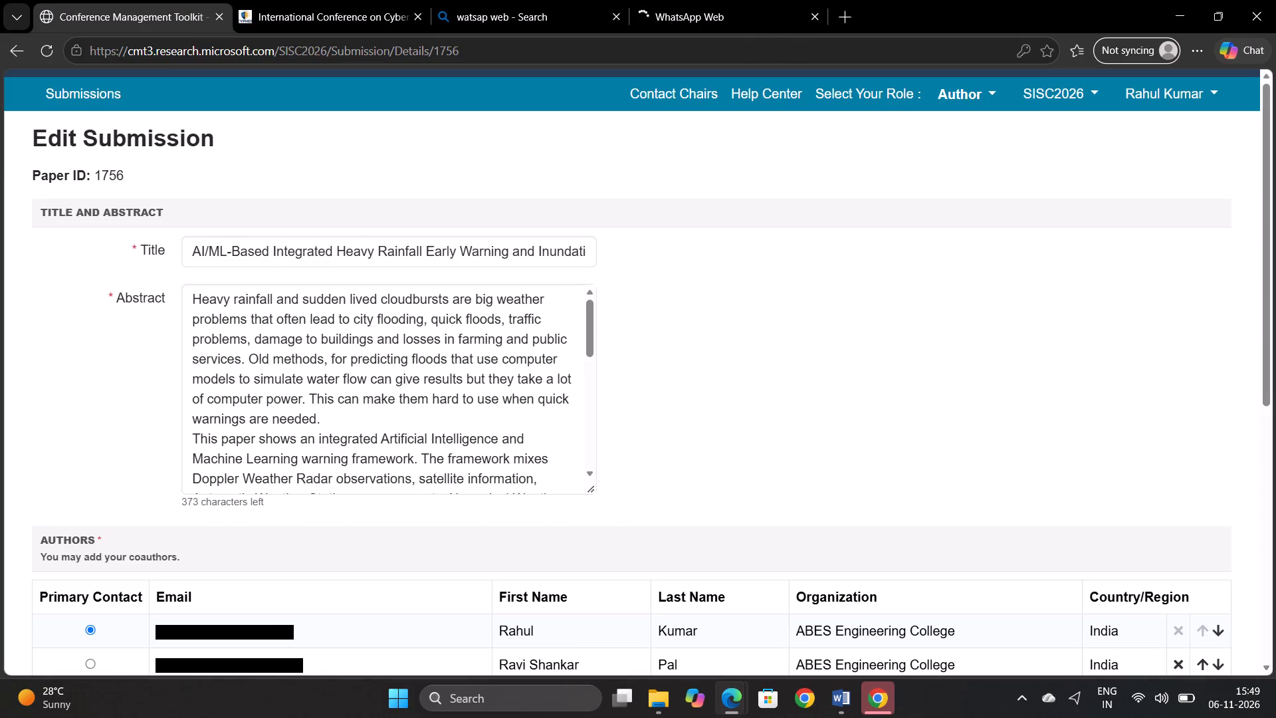
pyautogui.scroll(-1, 442, 364)
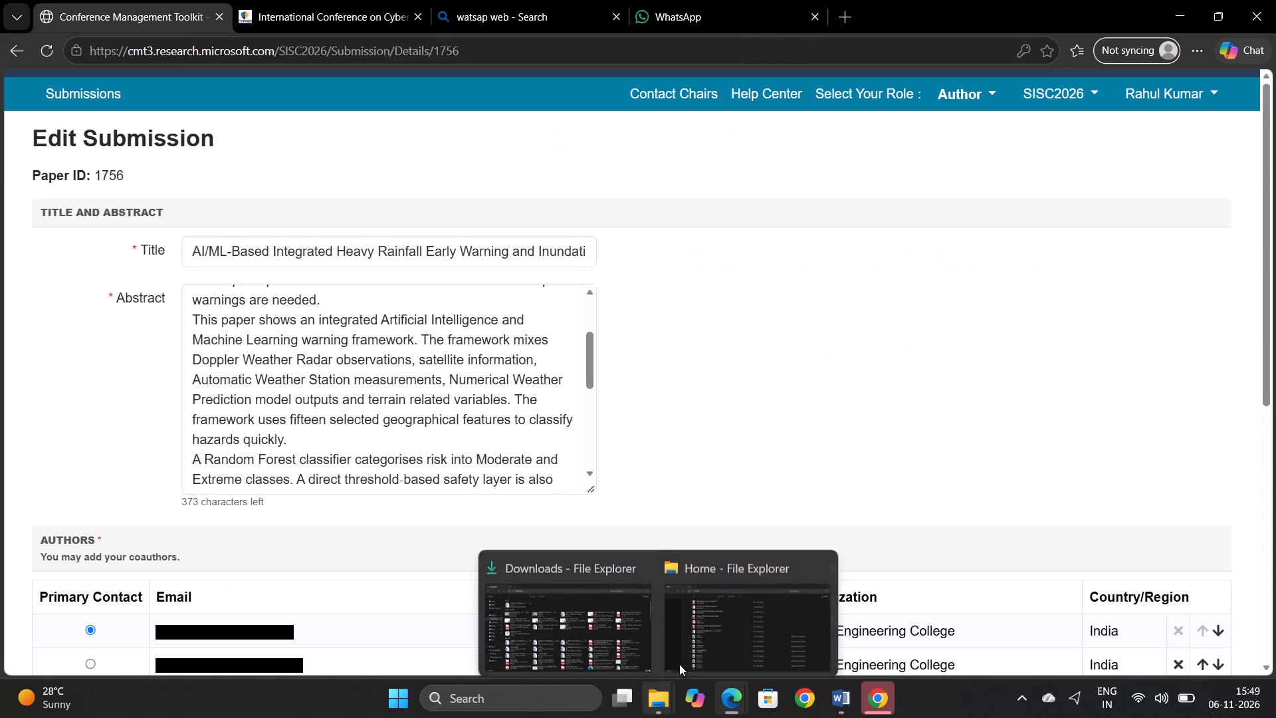
pyautogui.scroll(-4, 881, 487)
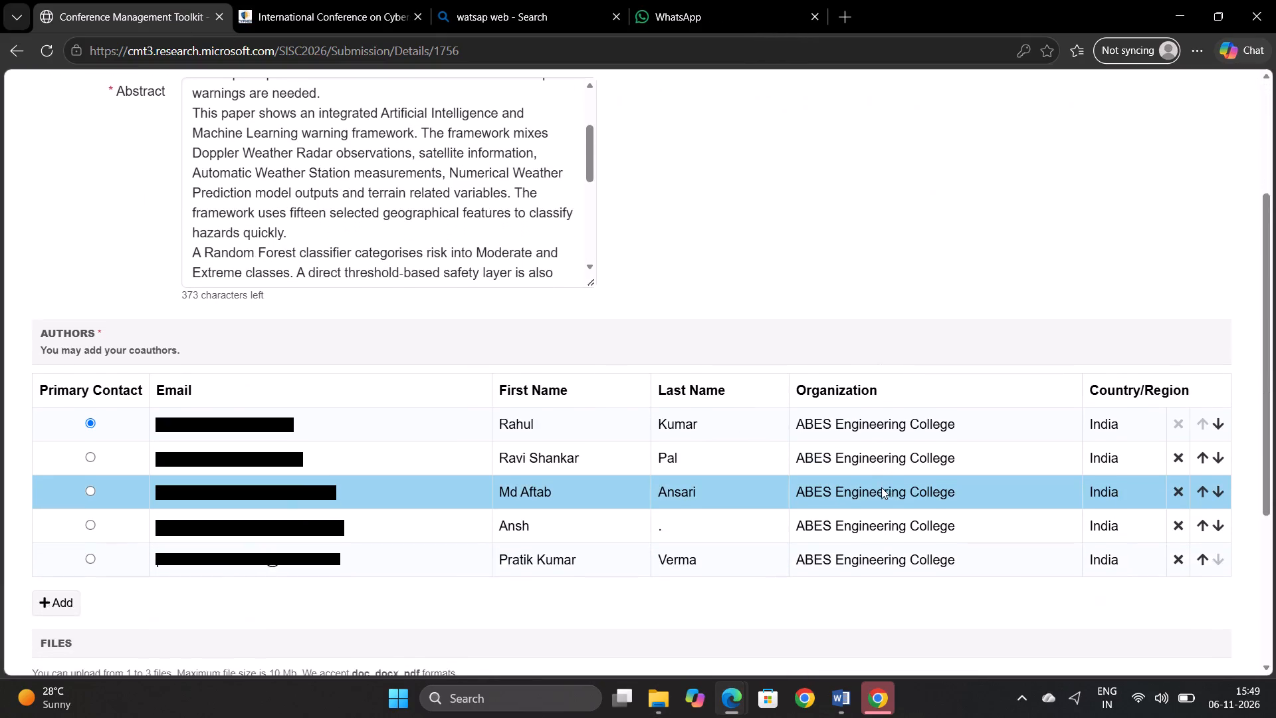
pyautogui.scroll(-3, 881, 487)
pyautogui.scroll(2, 881, 487)
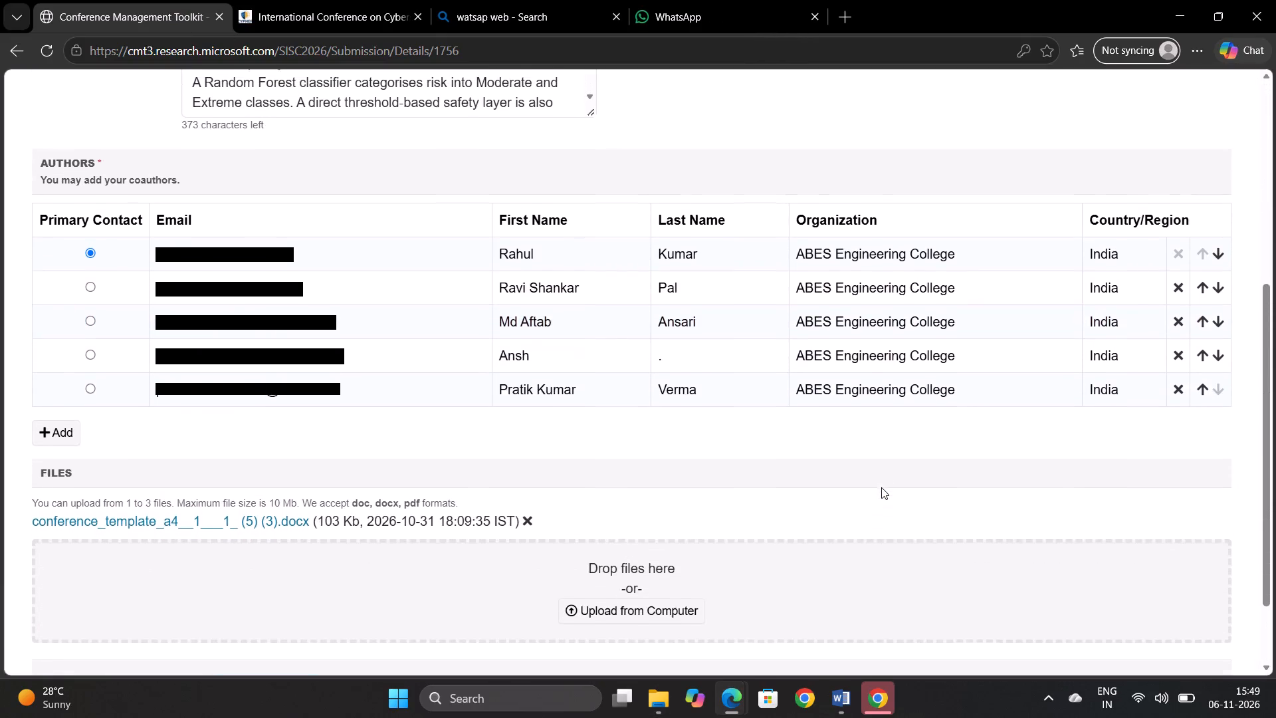
pyautogui.scroll(4, 881, 487)
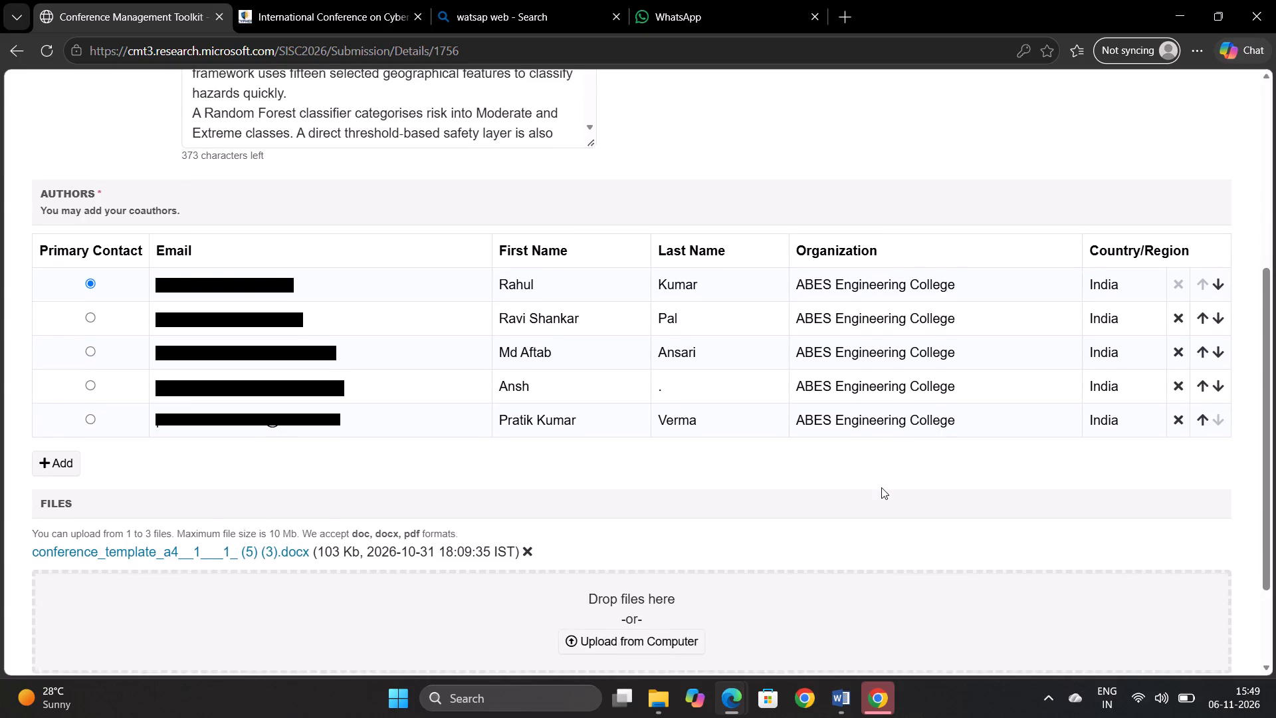
pyautogui.scroll(1, 881, 487)
pyautogui.scroll(-2, 881, 487)
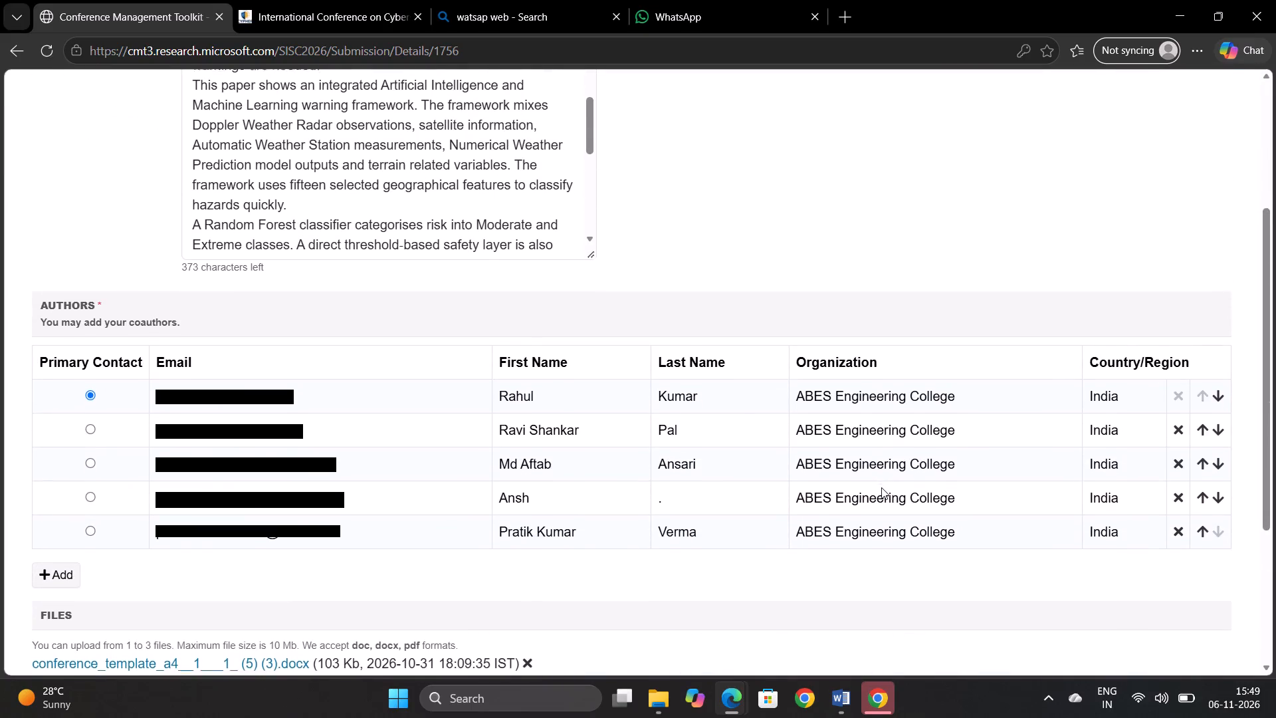
pyautogui.scroll(-1, 881, 487)
# Capture a screen snip of paper 1756's full Authors section, from its heading through all author rows and columns.
pyautogui.press('shift+super+s')
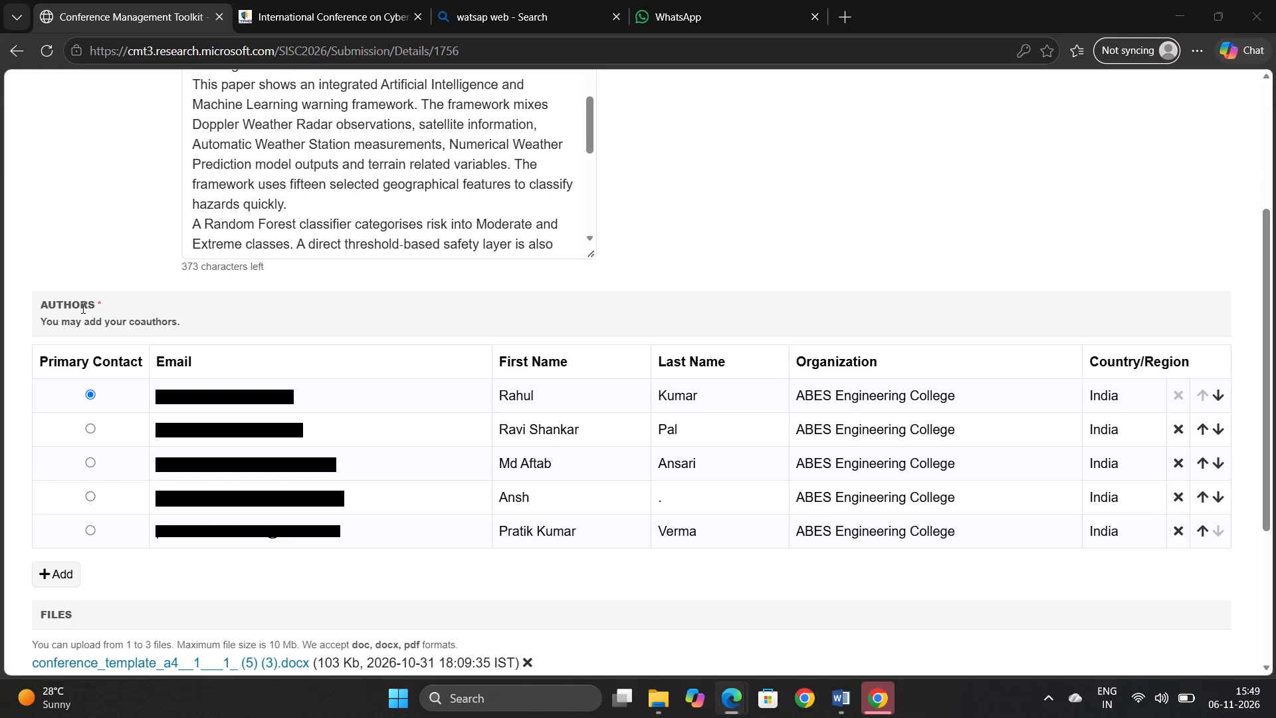
pyautogui.moveTo(29, 289); pyautogui.dragTo(433, 470)
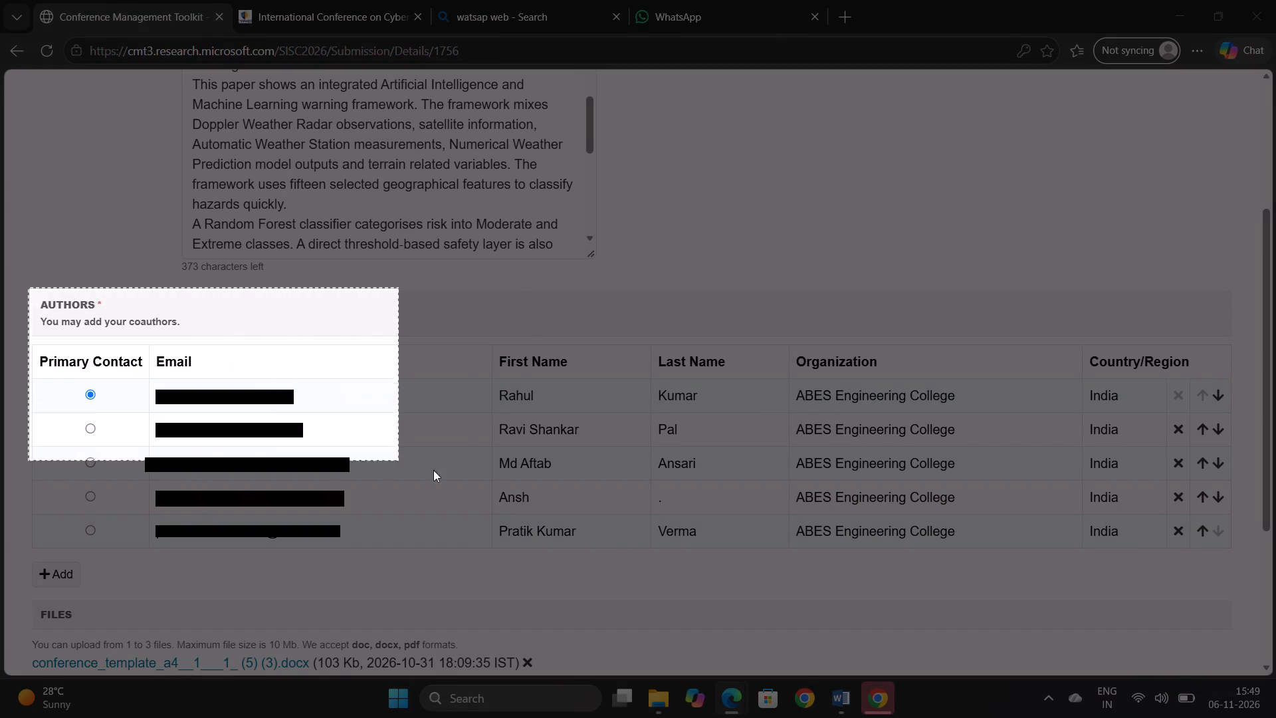
pyautogui.moveTo(433, 470); pyautogui.dragTo(912, 564)
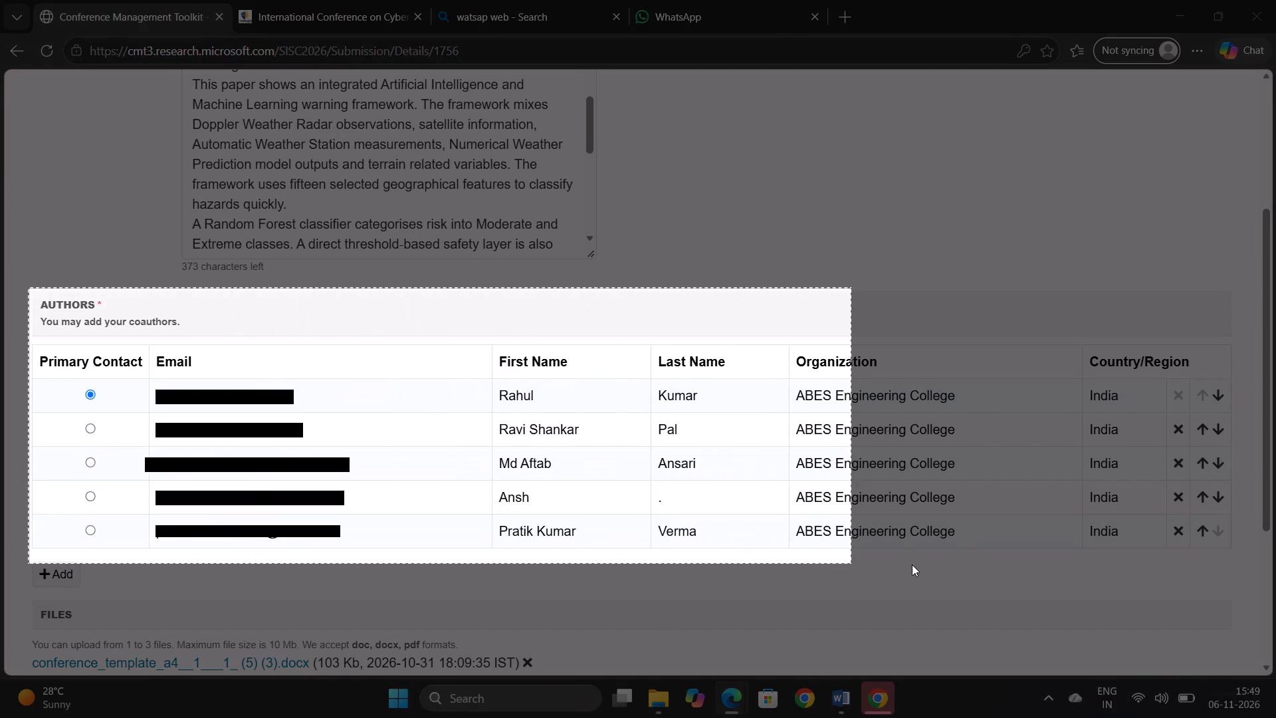
pyautogui.moveTo(912, 564); pyautogui.dragTo(1146, 583)
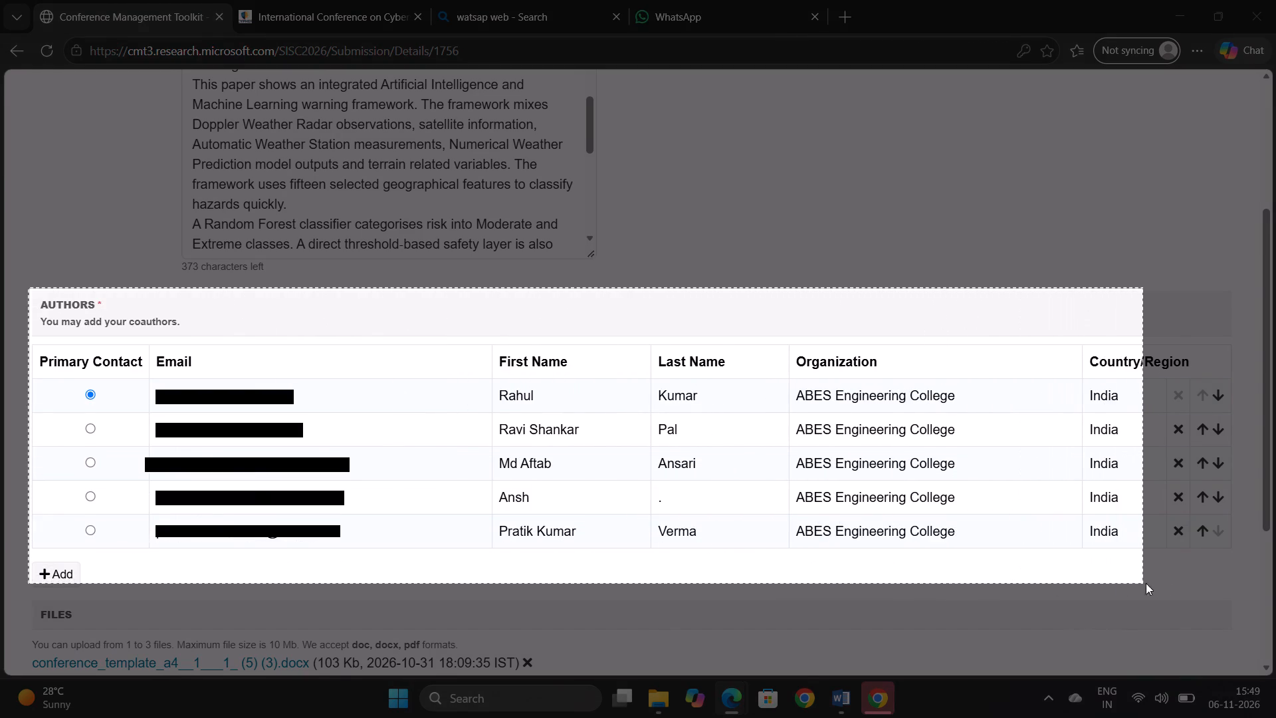
pyautogui.moveTo(1146, 583); pyautogui.dragTo(1255, 577)
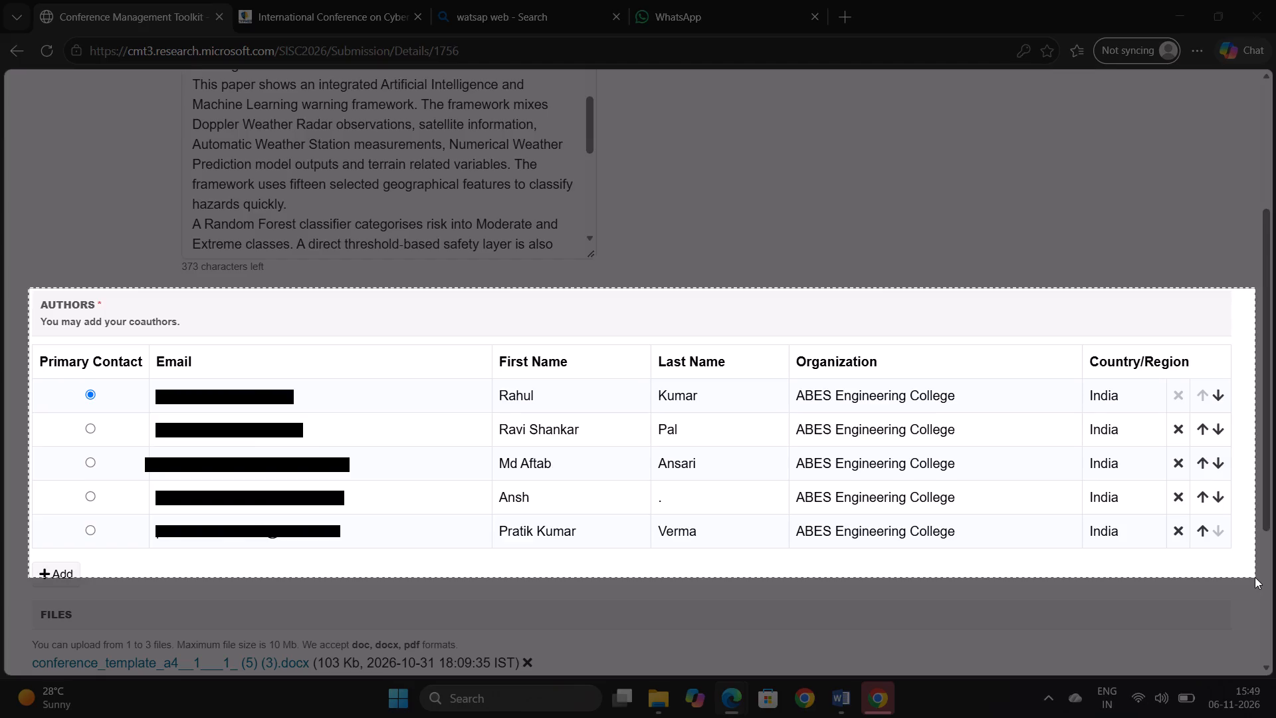
pyautogui.moveTo(1255, 577); pyautogui.dragTo(1255, 561)
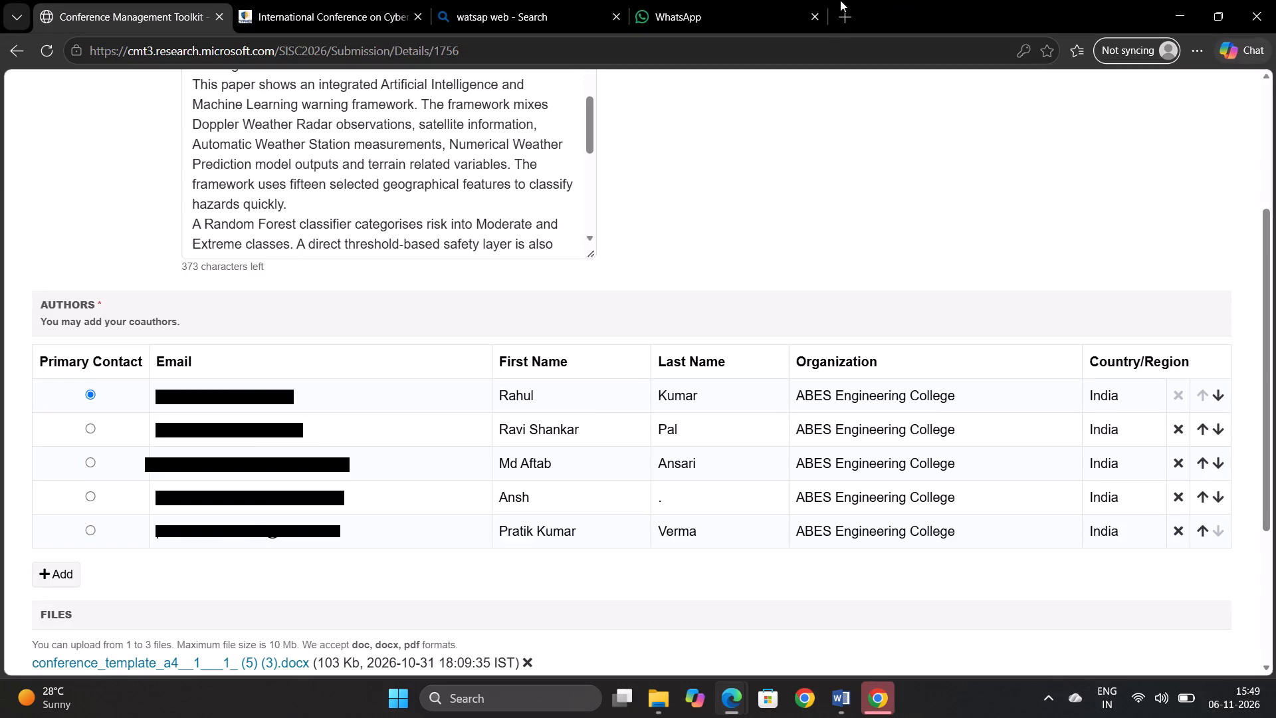
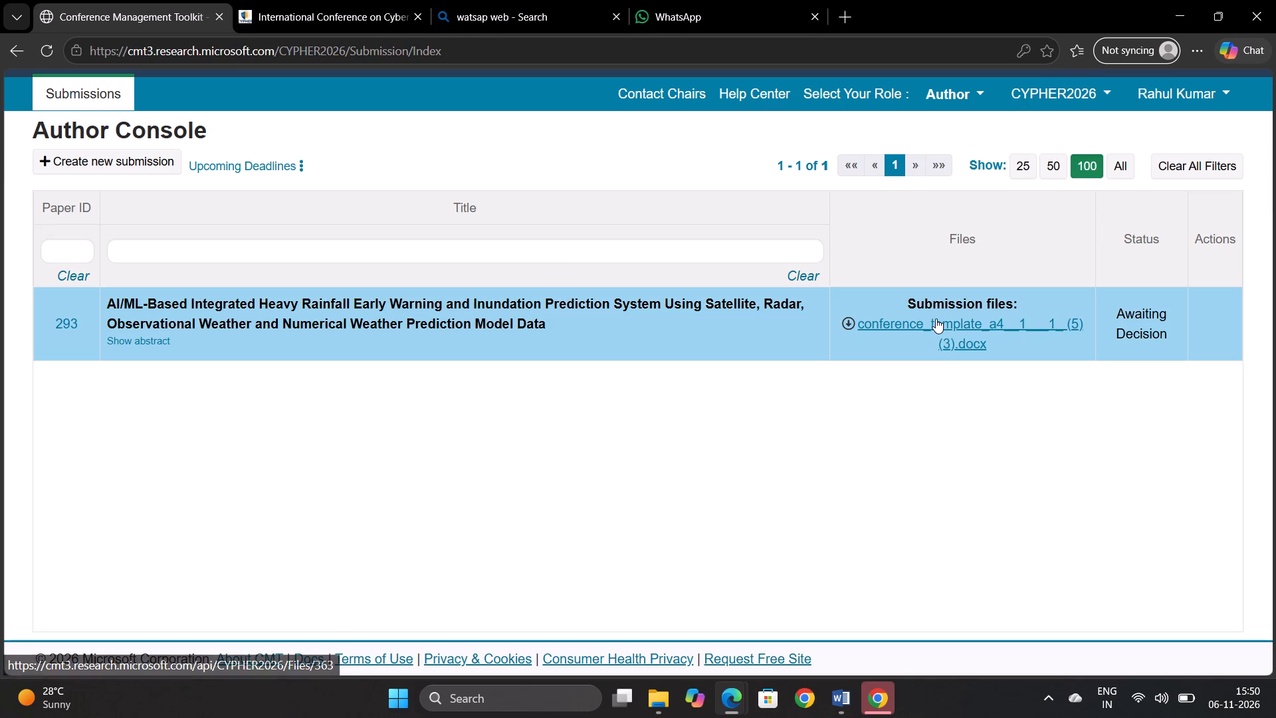
# Download the submission file of CYPHER2026 paper 293 and open the newest downloaded copy in Word to view it.
pyautogui.click(936, 318)
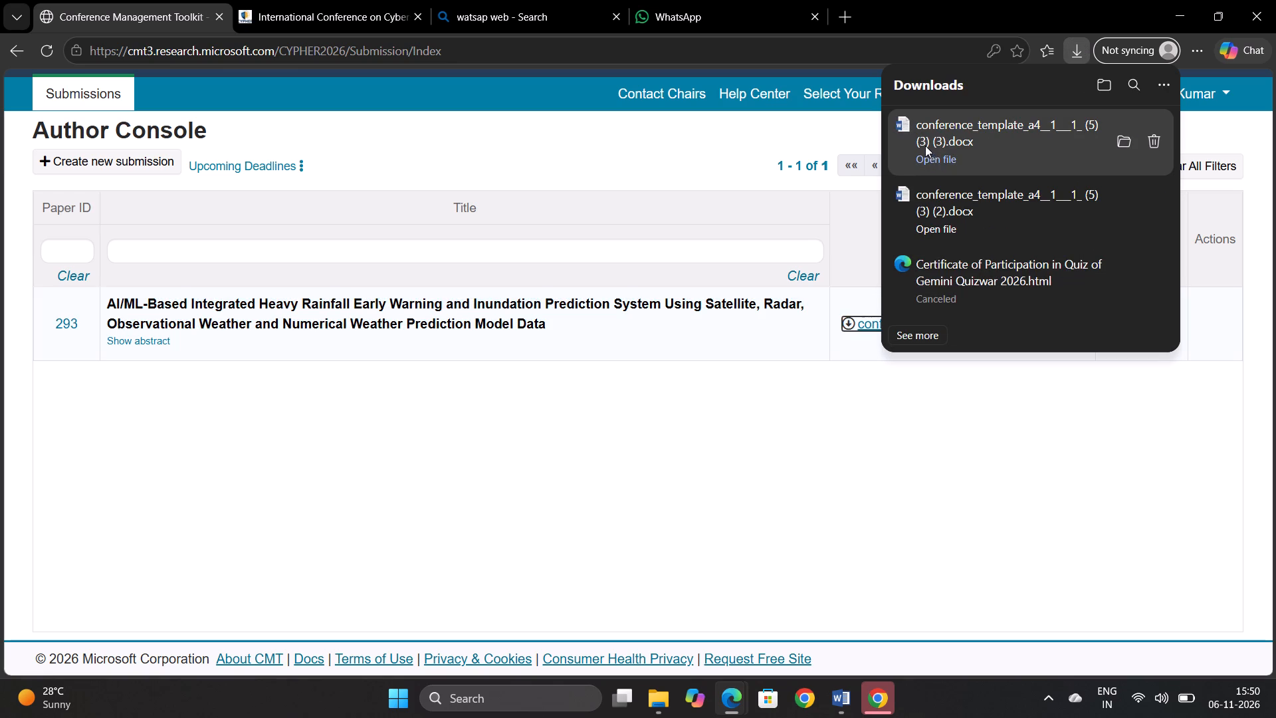
pyautogui.tripleClick(934, 158)
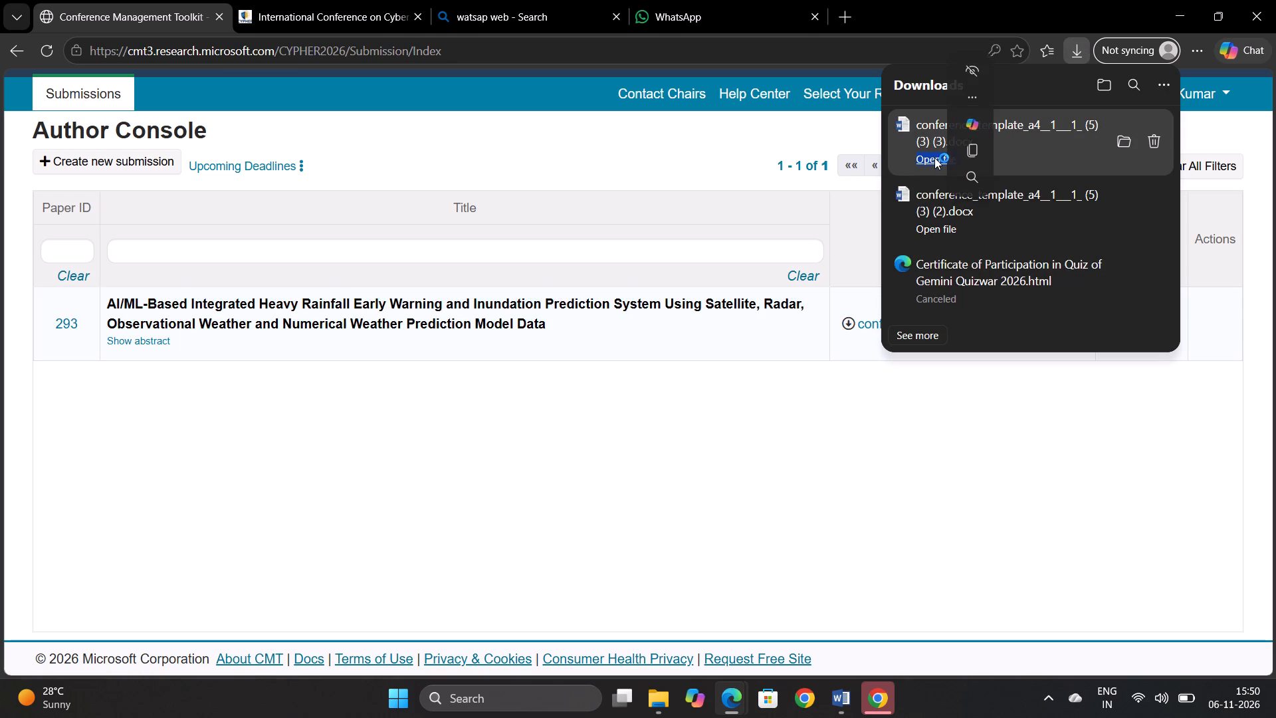
pyautogui.click(934, 158)
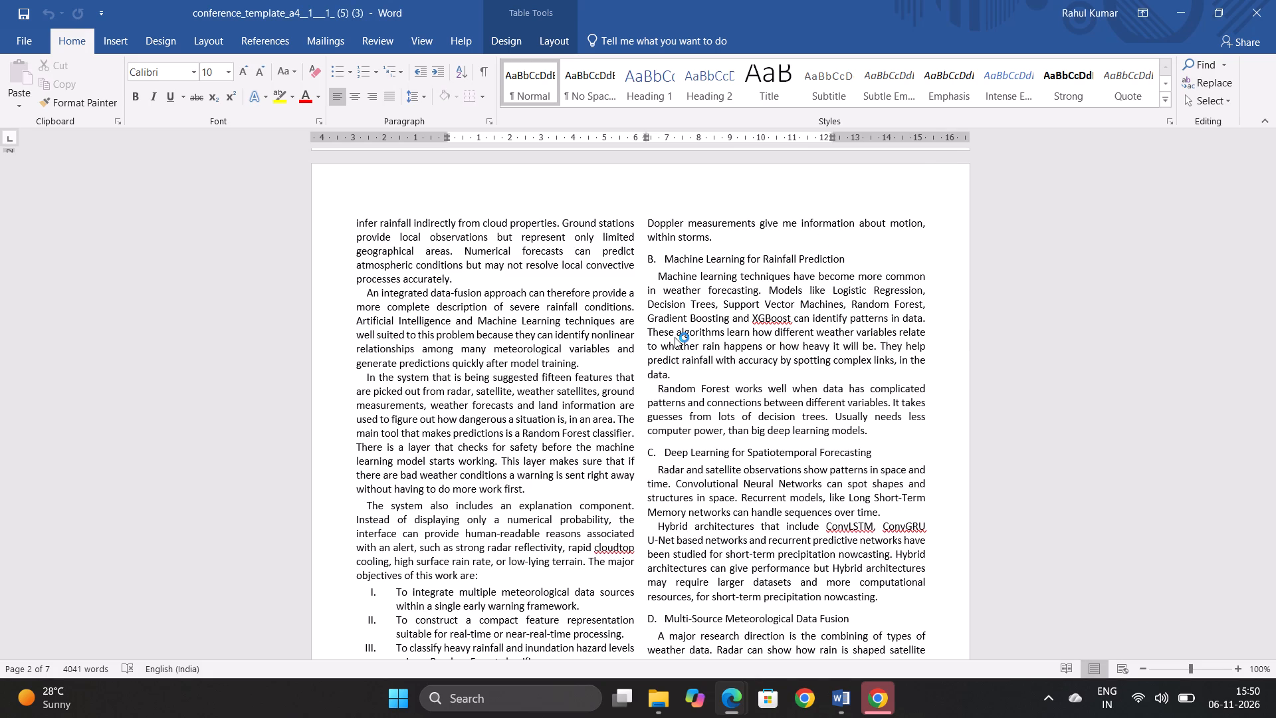
pyautogui.scroll(-3, 675, 337)
pyautogui.scroll(20, 675, 337)
pyautogui.scroll(14, 675, 337)
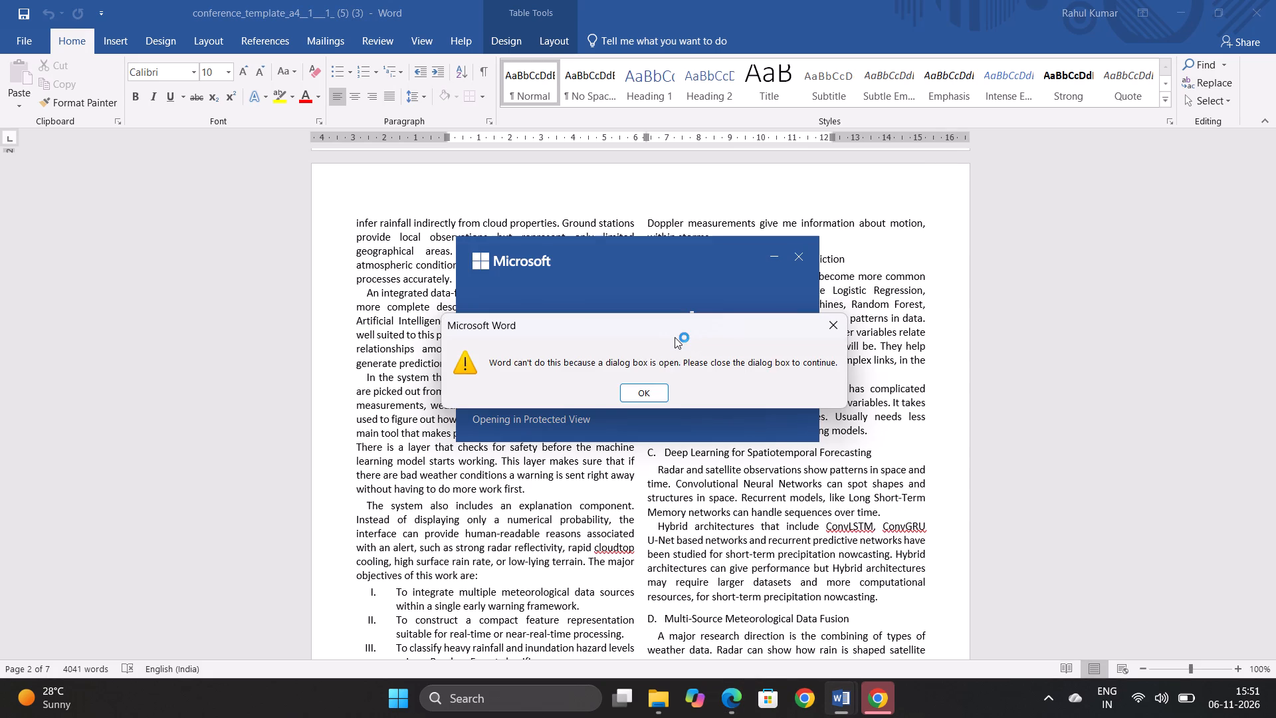
# View the first page of the newly downloaded conference paper in Word, and minimise both open document windows.
pyautogui.click(657, 394)
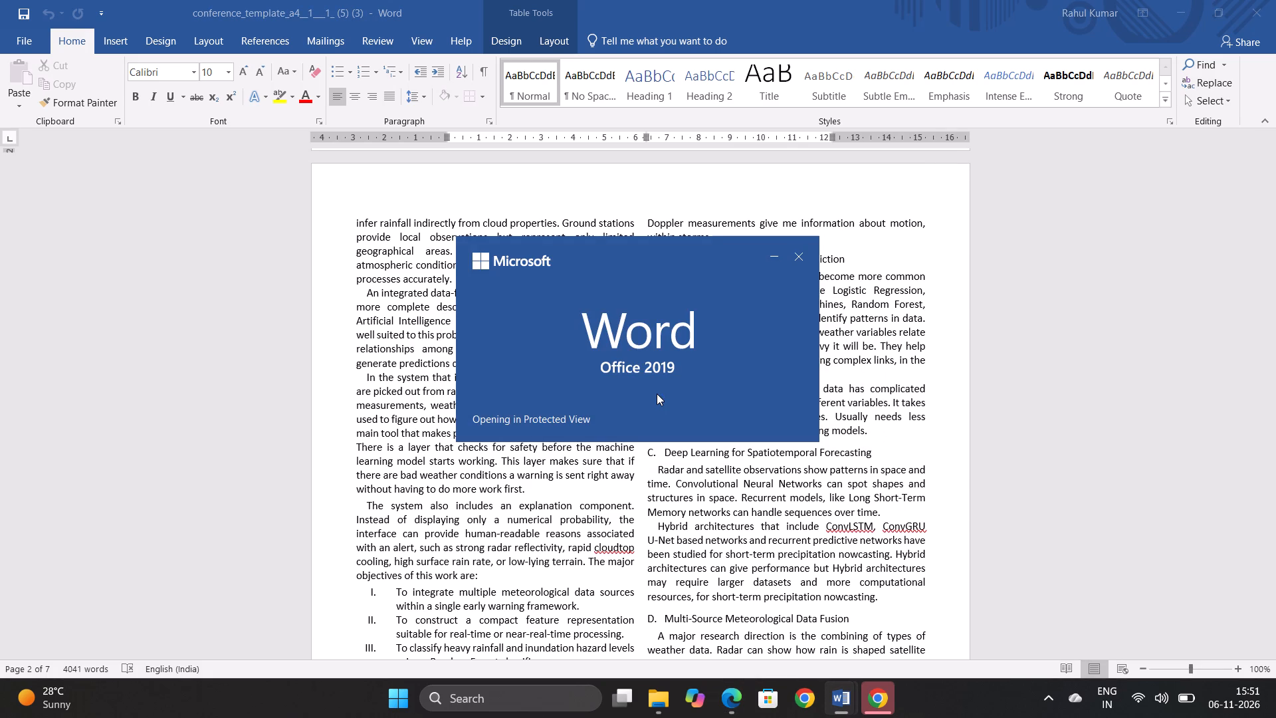
pyautogui.scroll(-3, 657, 394)
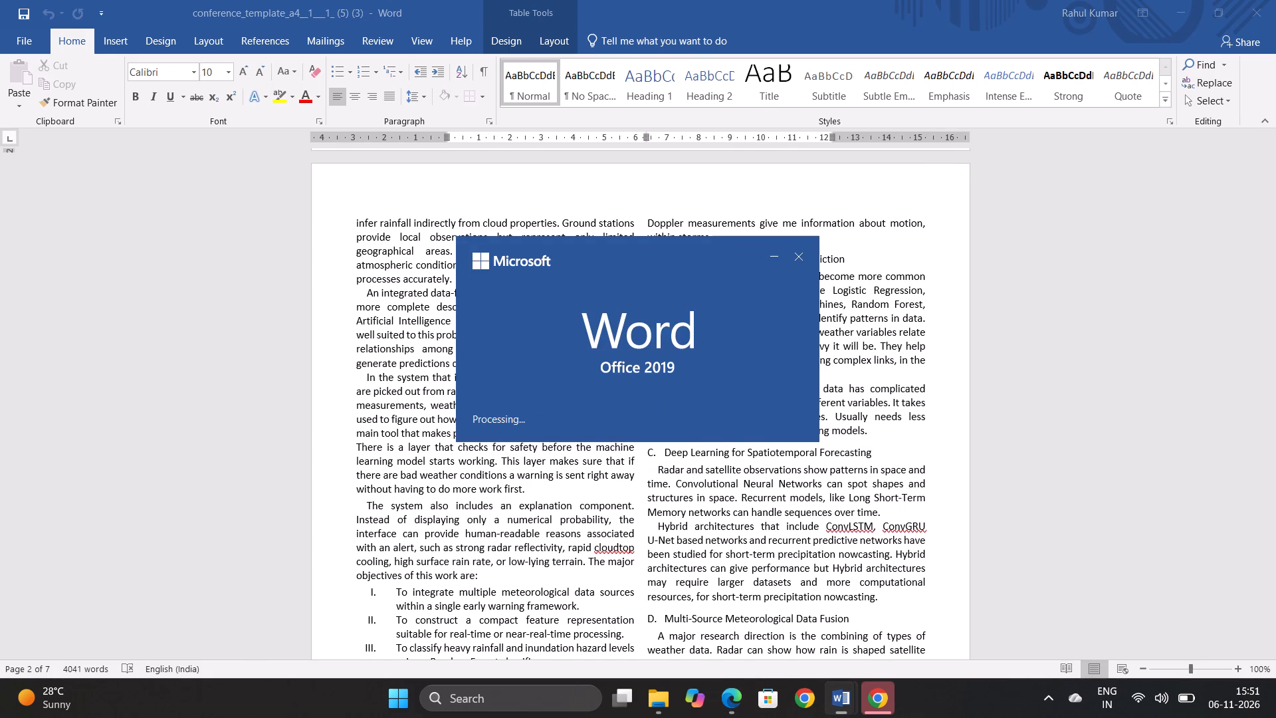
pyautogui.scroll(-6, 647, 435)
pyautogui.scroll(7, 647, 435)
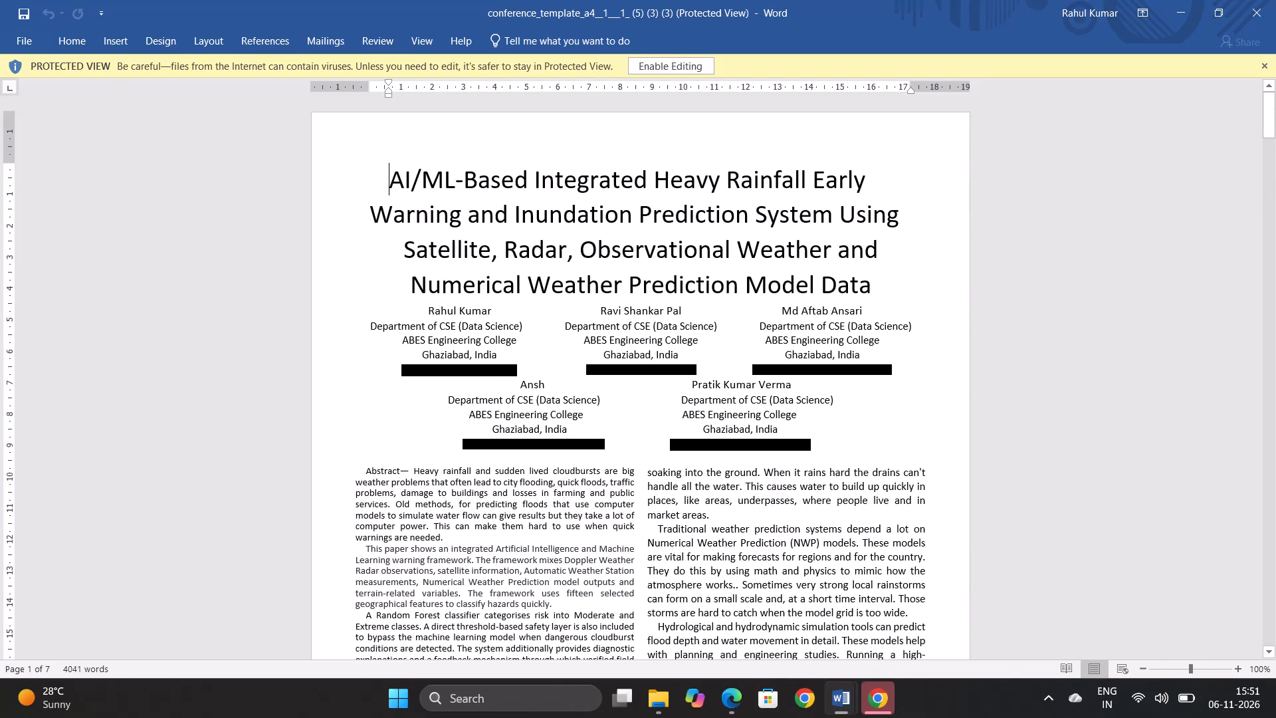
pyautogui.click(1188, 12)
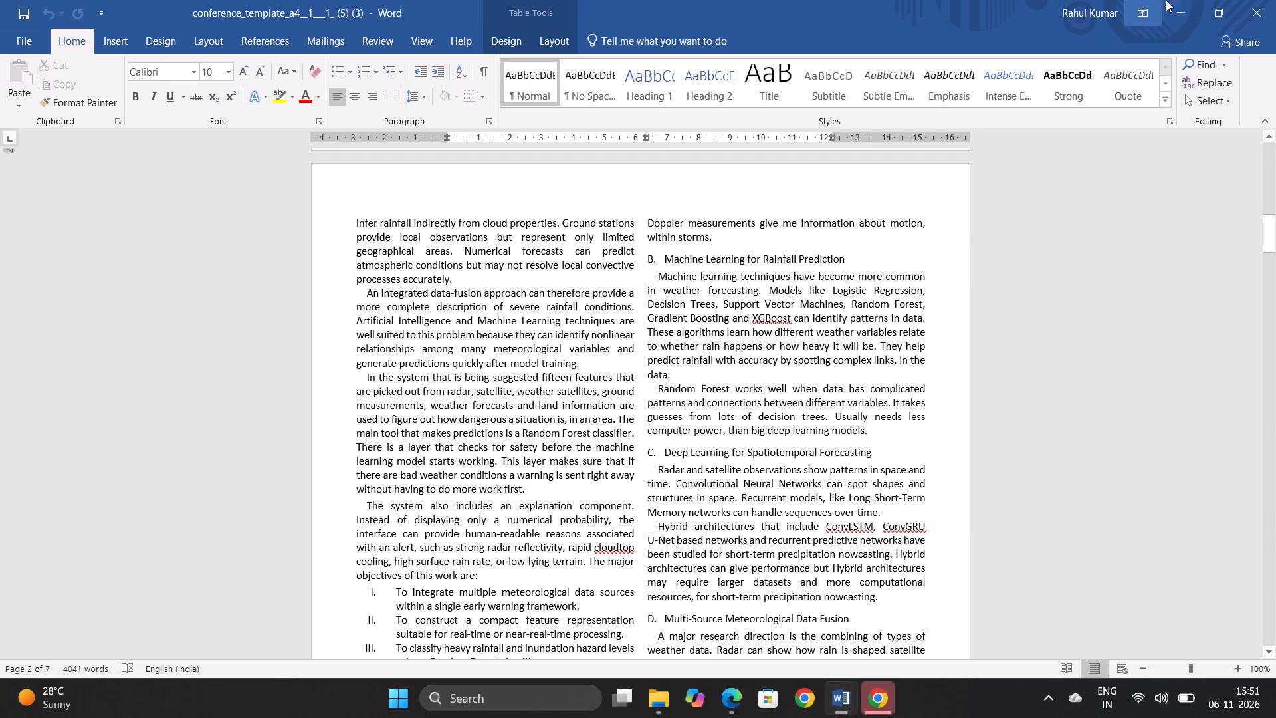
pyautogui.click(1186, 6)
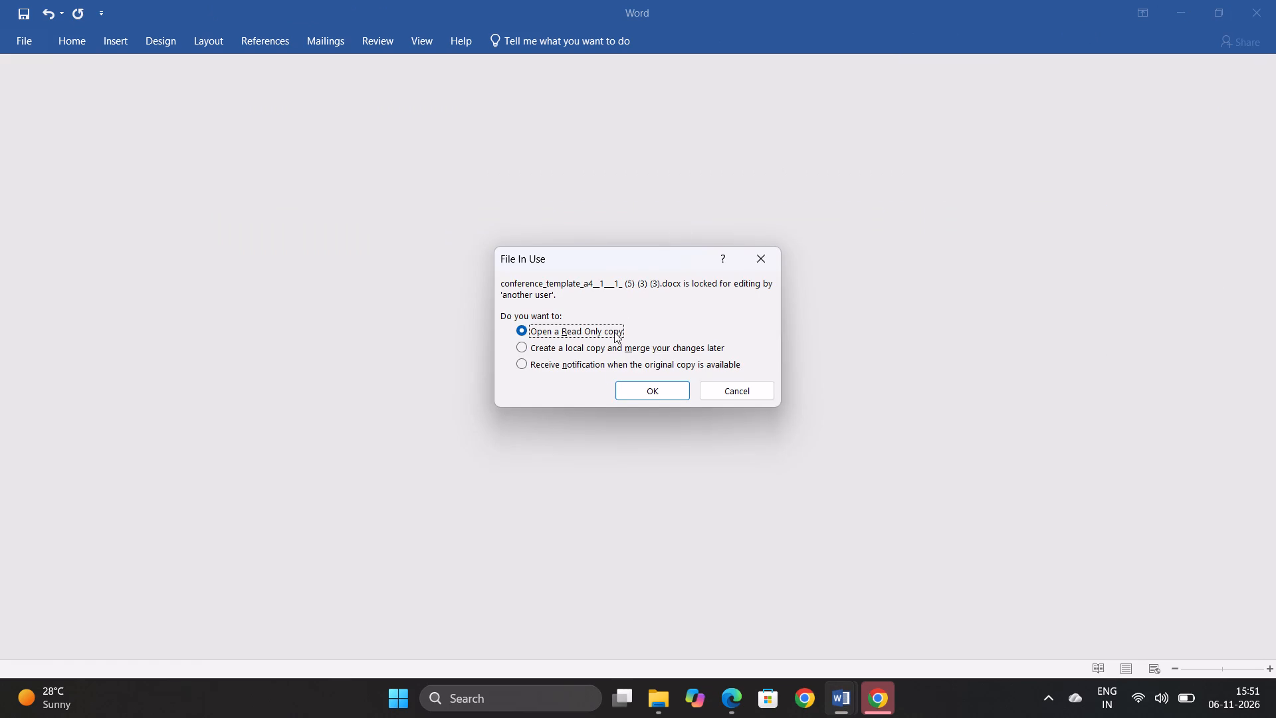
# Cancel the duplicate attempts to open the already open conference paper and close the empty Word window.
pyautogui.click(651, 386)
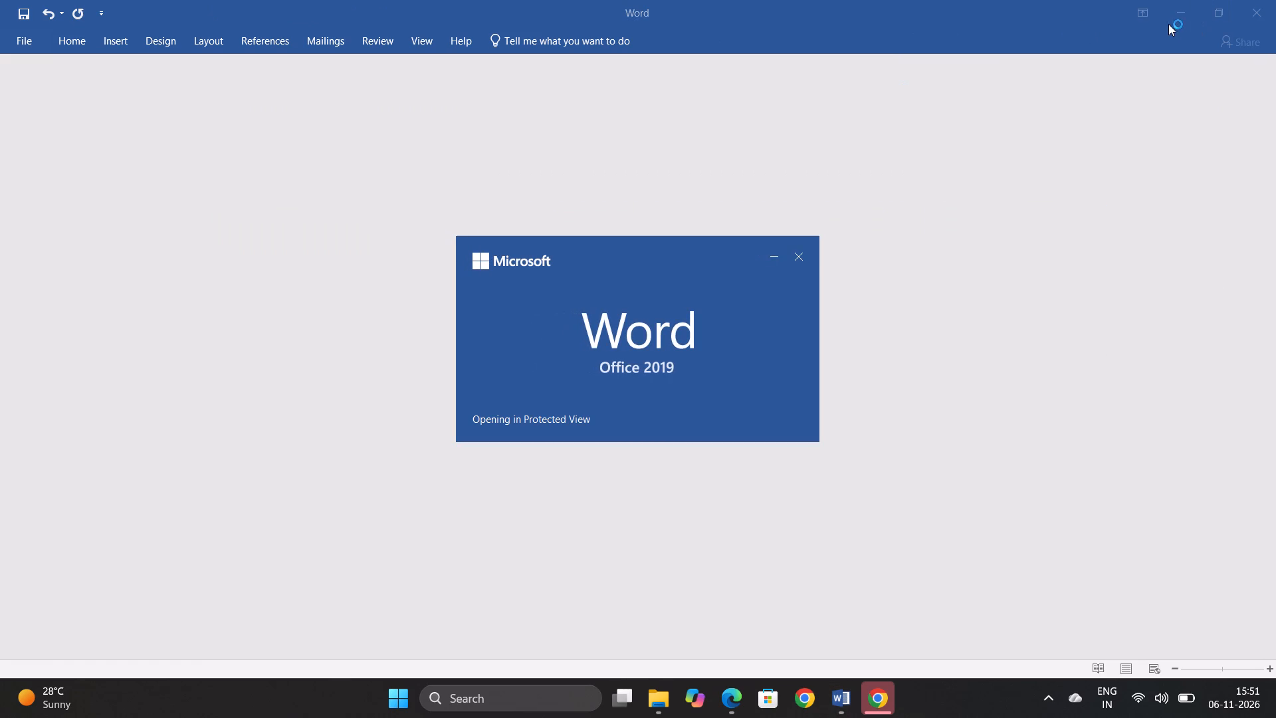
pyautogui.click(799, 257)
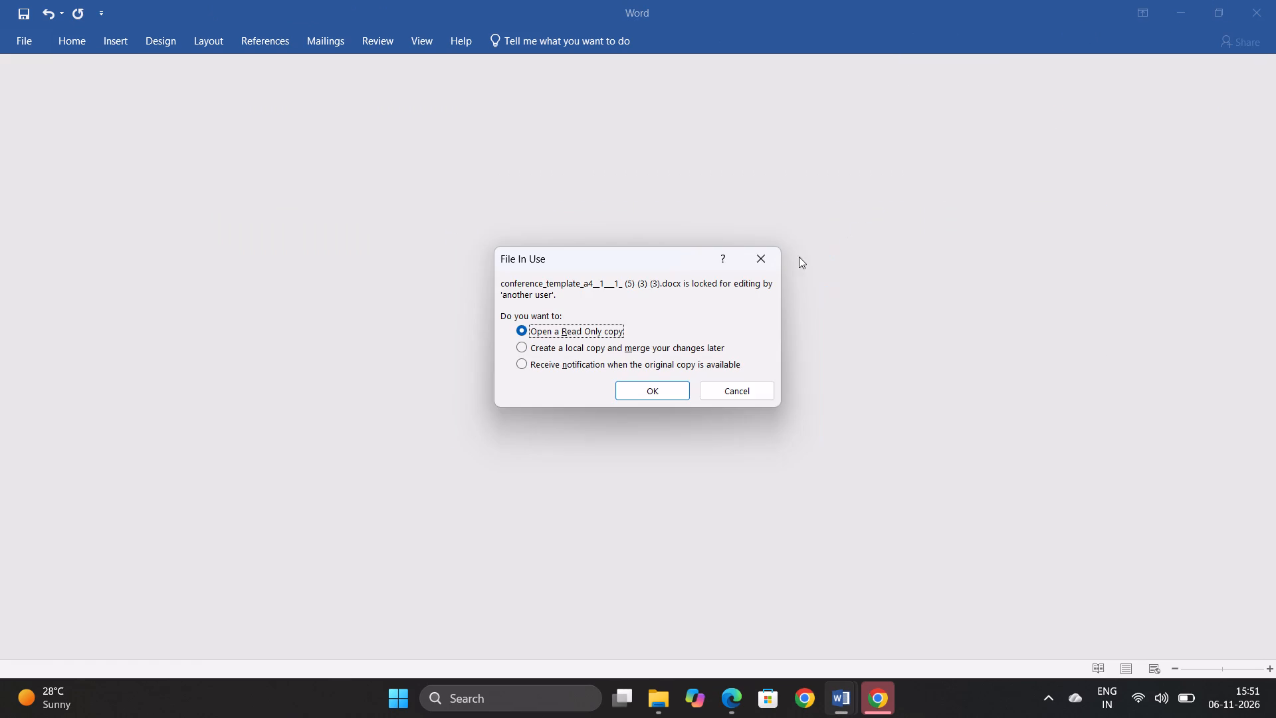
pyautogui.click(725, 389)
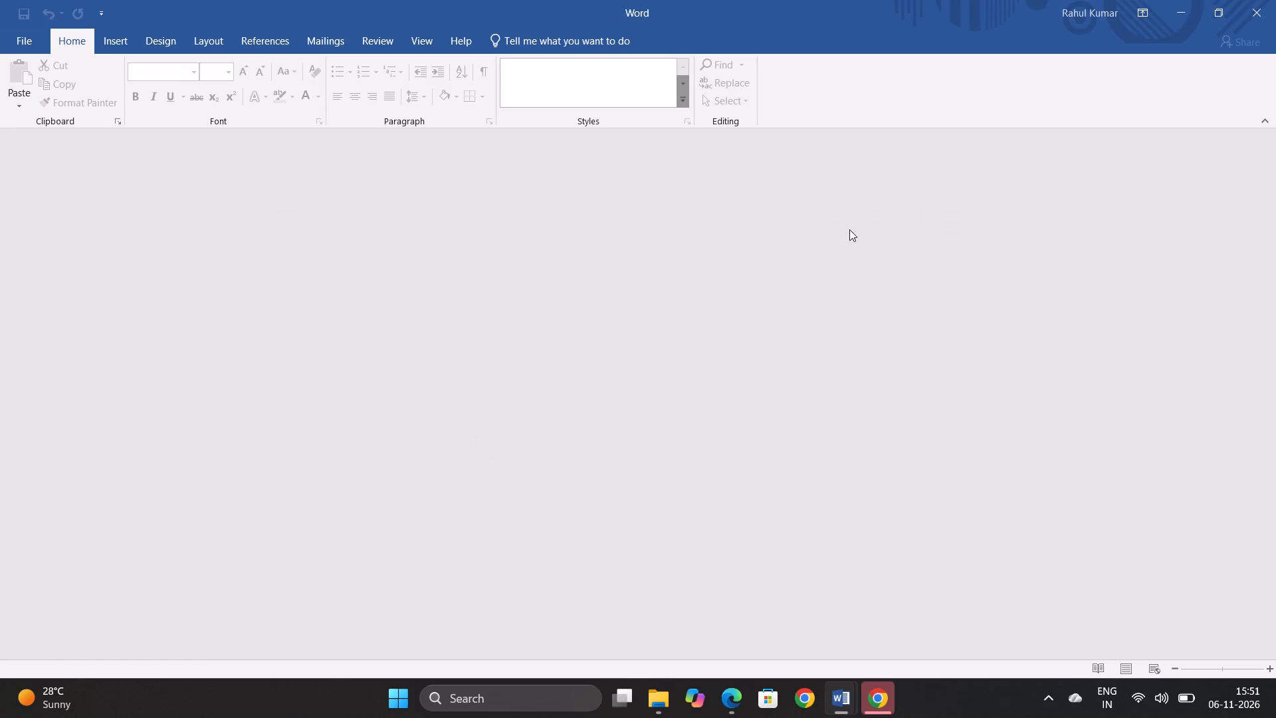
pyautogui.click(1254, 8)
pyautogui.click(1254, 8)
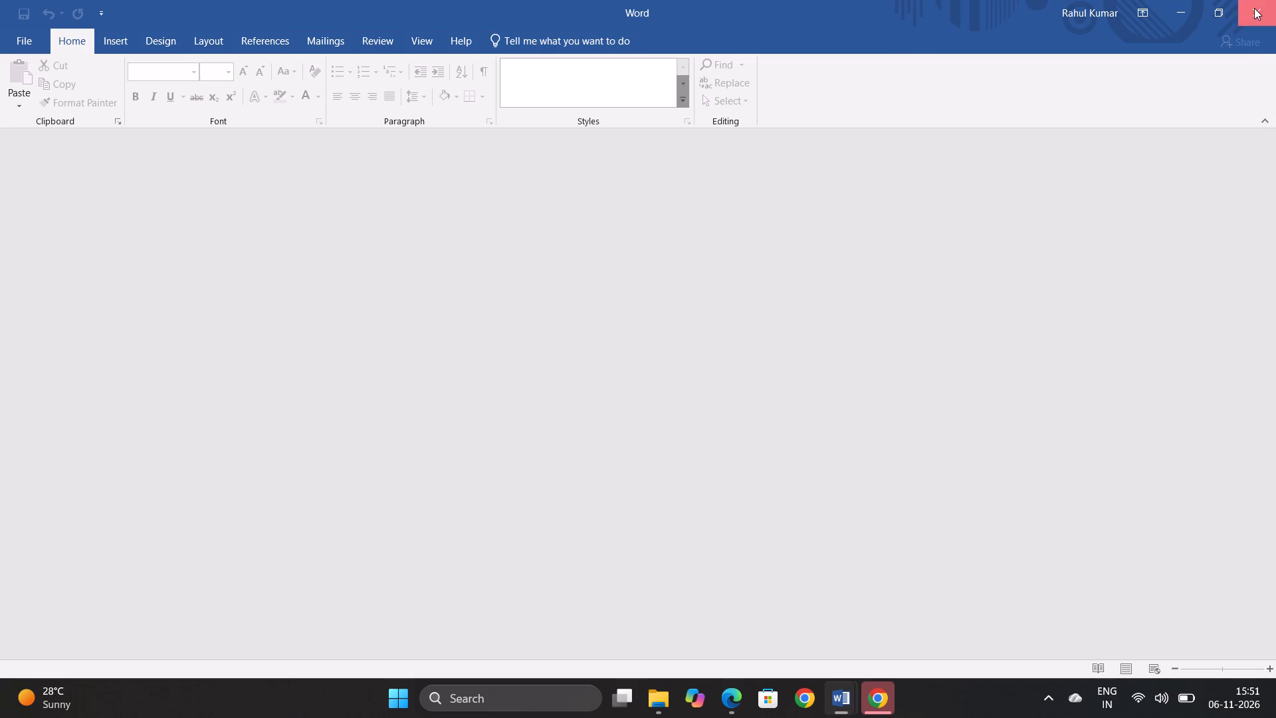